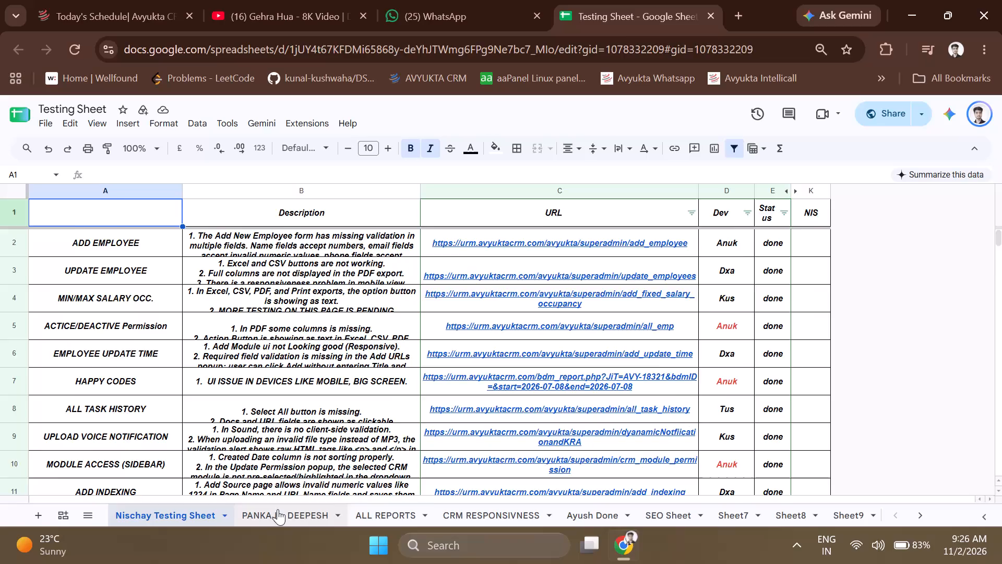
Open the PANKAJ + DEEPESH sheet and examine the websites with their SEO, GEO and ISSUES entries.
{"action": "left_click", "coordinate": [278, 509]}
{"action": "scroll", "coordinate": [572, 424], "scroll_direction": "down", "scroll_amount": 1}
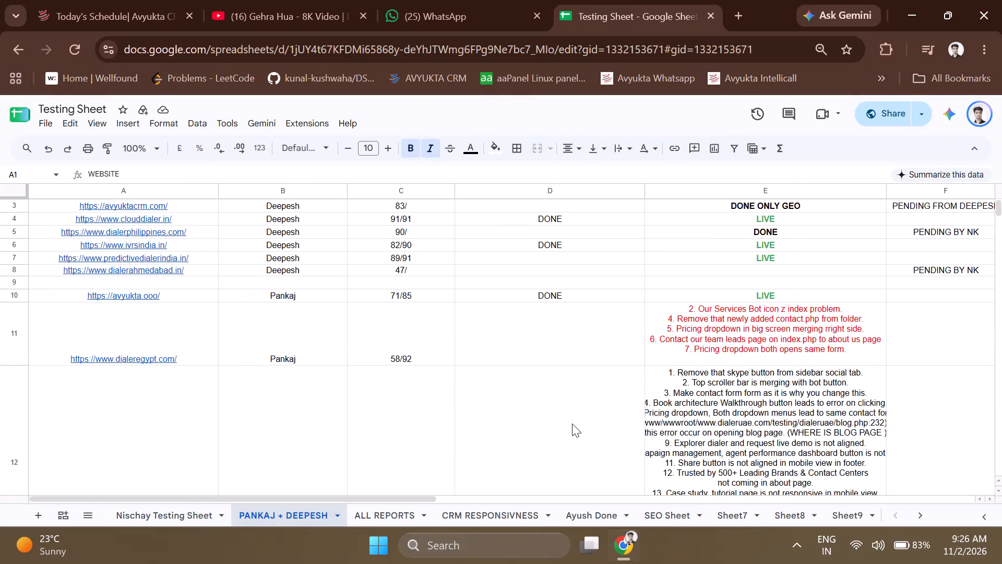
{"action": "scroll", "coordinate": [572, 424], "scroll_direction": "up", "scroll_amount": 2}
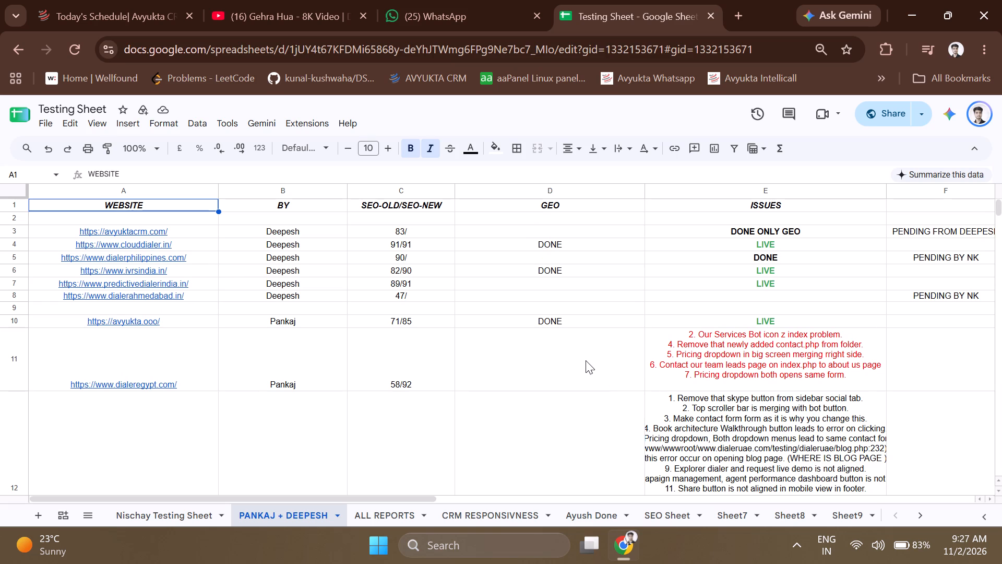
{"action": "scroll", "coordinate": [463, 274], "scroll_direction": "down", "scroll_amount": 1}
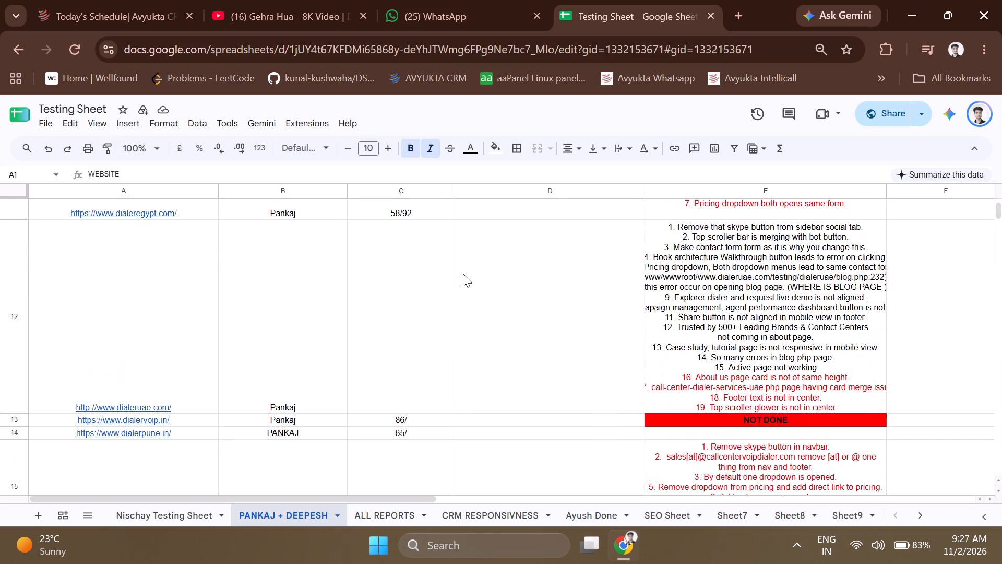
{"action": "scroll", "coordinate": [463, 274], "scroll_direction": "down", "scroll_amount": 2}
{"action": "scroll", "coordinate": [495, 312], "scroll_direction": "up", "scroll_amount": 1}
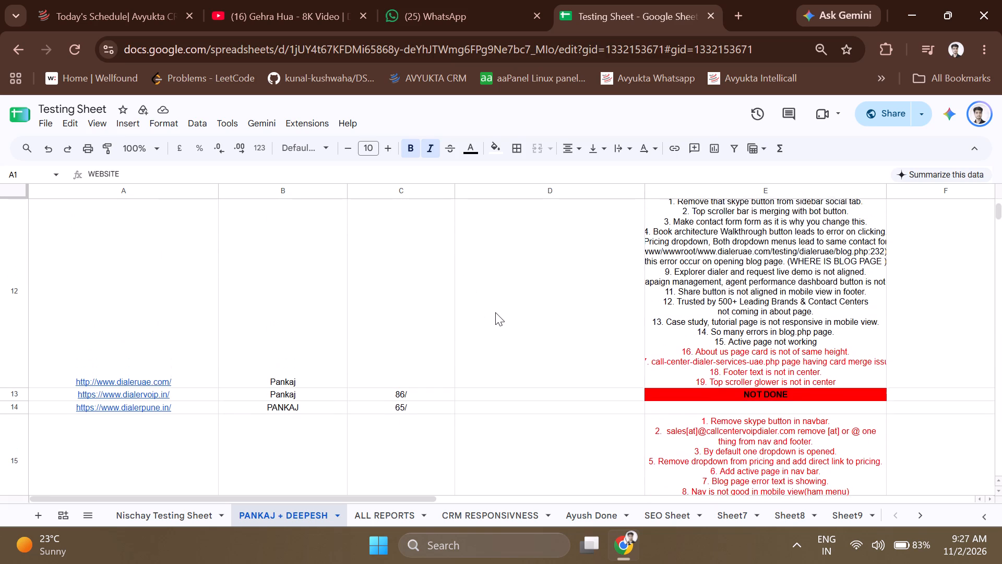
{"action": "scroll", "coordinate": [495, 312], "scroll_direction": "up", "scroll_amount": 2}
{"action": "scroll", "coordinate": [495, 312], "scroll_direction": "down", "scroll_amount": 3}
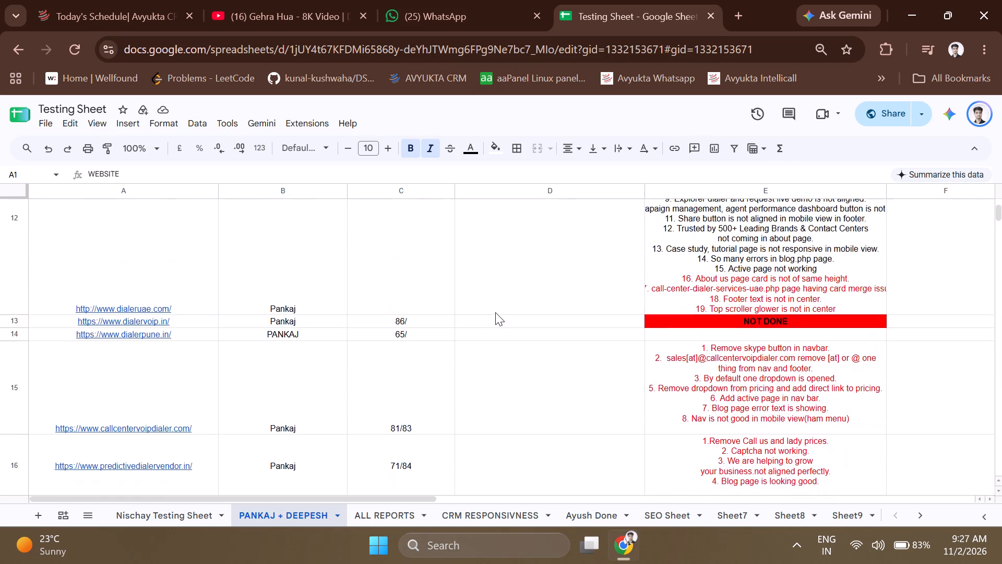
{"action": "scroll", "coordinate": [495, 312], "scroll_direction": "down", "scroll_amount": 2}
{"action": "scroll", "coordinate": [495, 312], "scroll_direction": "up", "scroll_amount": 3}
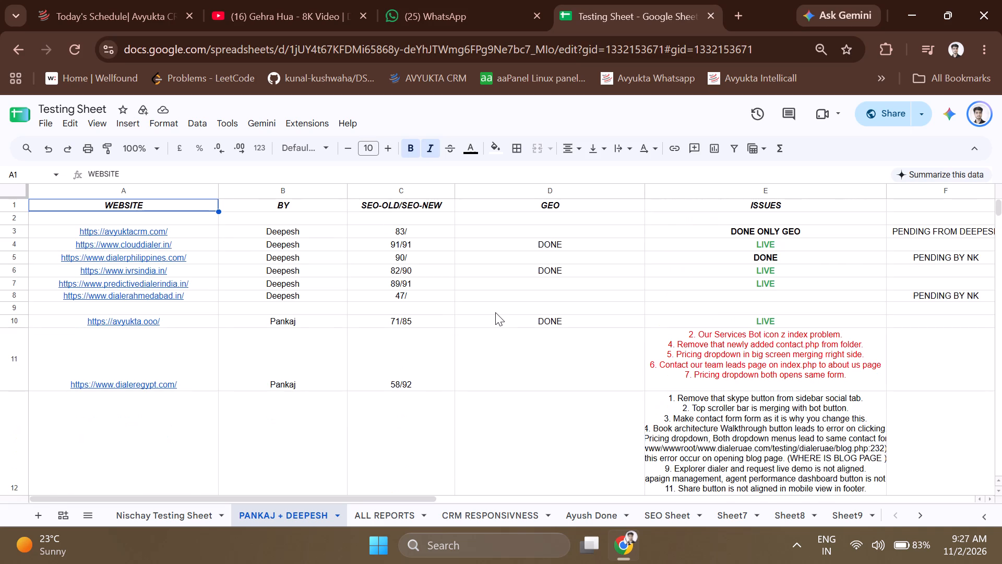
{"action": "scroll", "coordinate": [496, 398], "scroll_direction": "right", "scroll_amount": 4}
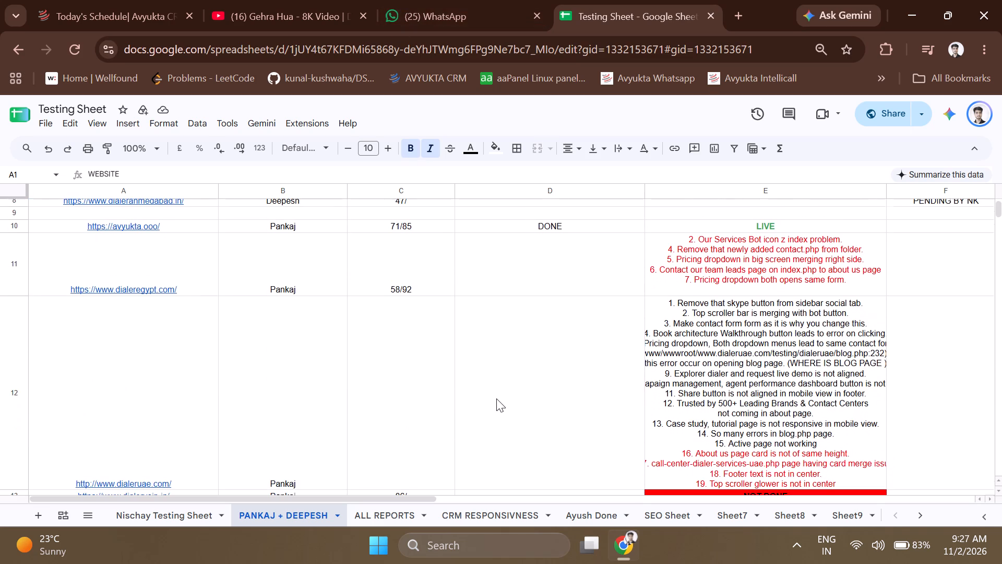
{"action": "scroll", "coordinate": [496, 398], "scroll_direction": "right", "scroll_amount": 1}
{"action": "scroll", "coordinate": [496, 398], "scroll_direction": "down", "scroll_amount": 4}
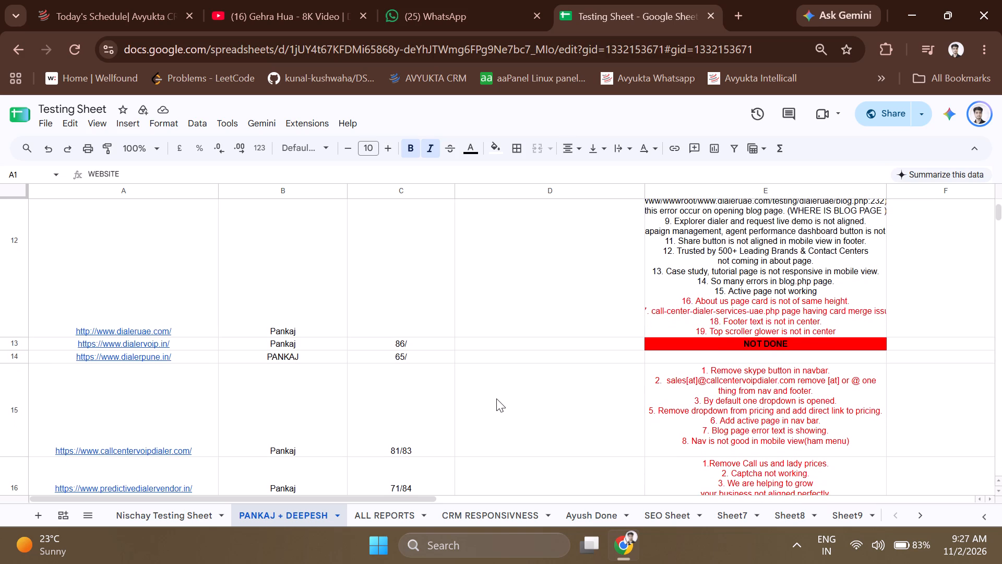
{"action": "scroll", "coordinate": [496, 398], "scroll_direction": "down", "scroll_amount": 1}
{"action": "scroll", "coordinate": [463, 360], "scroll_direction": "up", "scroll_amount": 2}
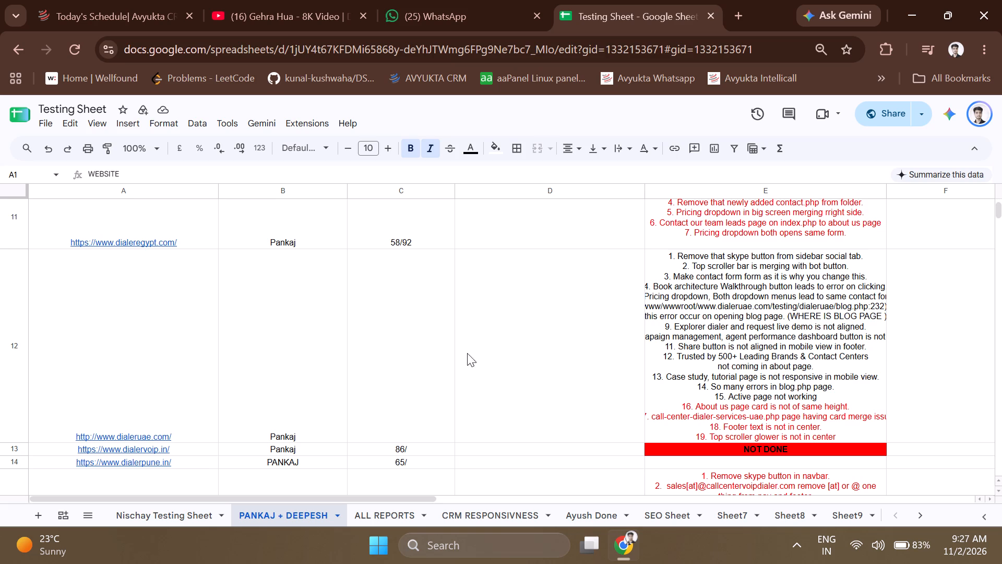
{"action": "left_click", "coordinate": [715, 350]}
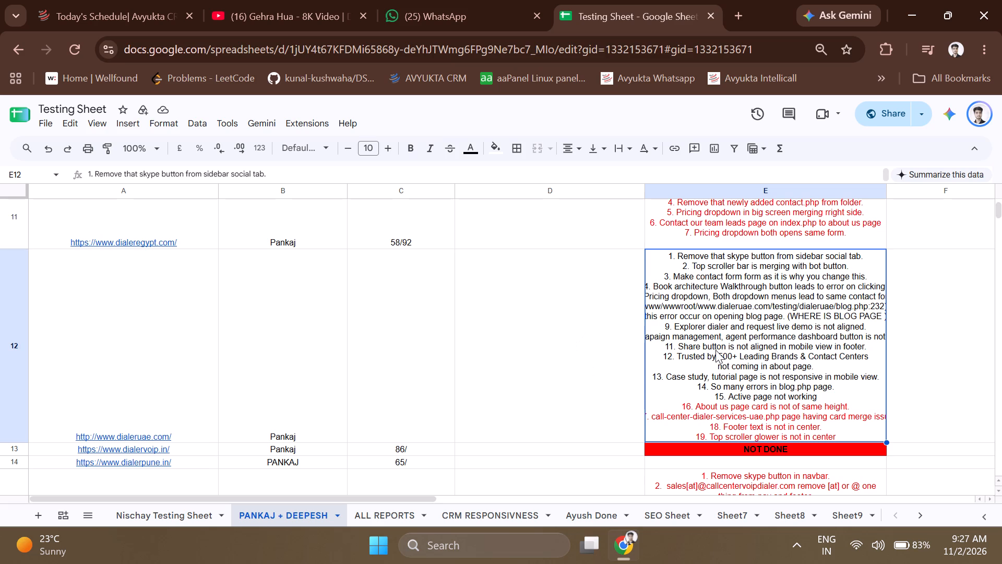
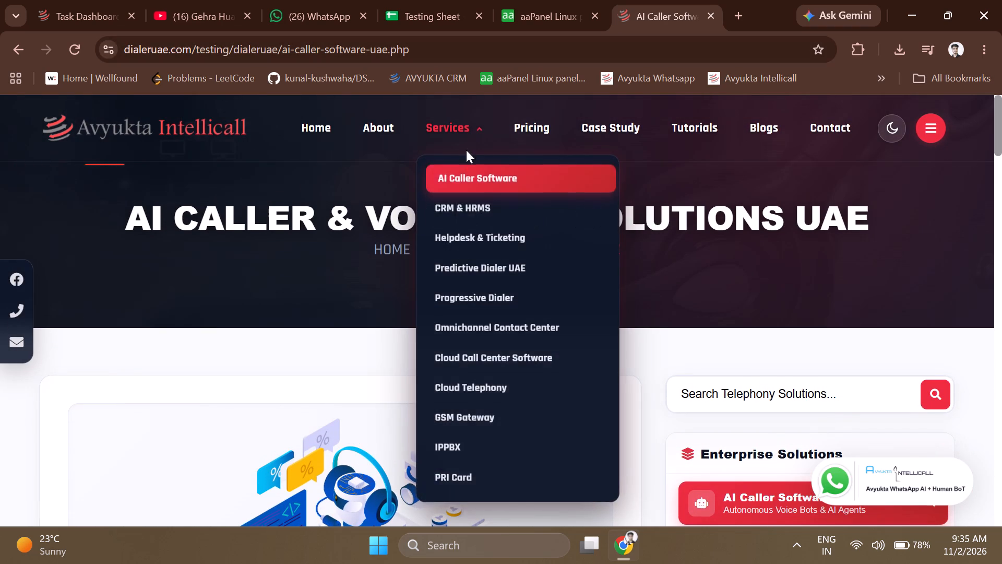
{"action": "left_click", "coordinate": [454, 208]}
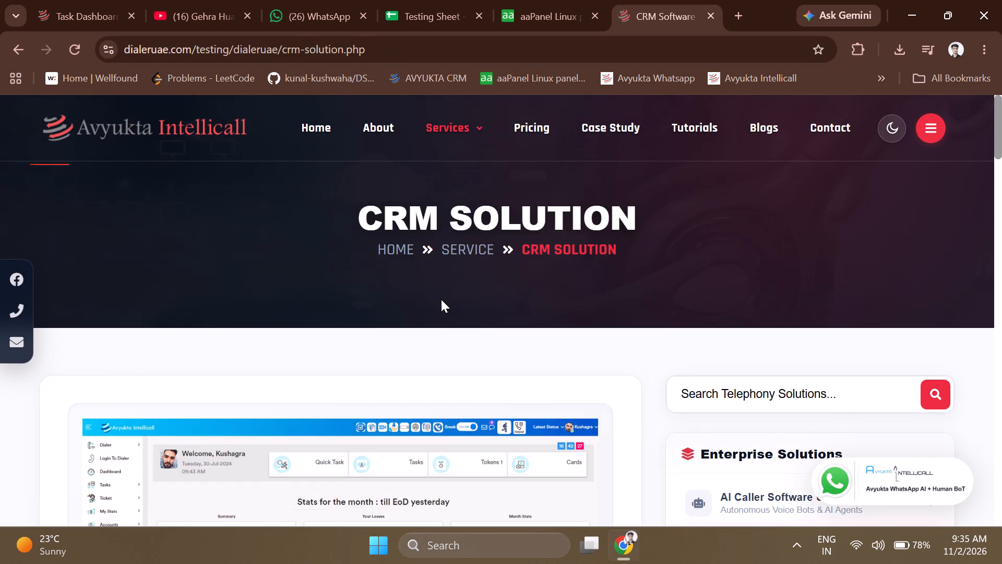
{"action": "scroll", "coordinate": [441, 299], "scroll_direction": "down", "scroll_amount": 13}
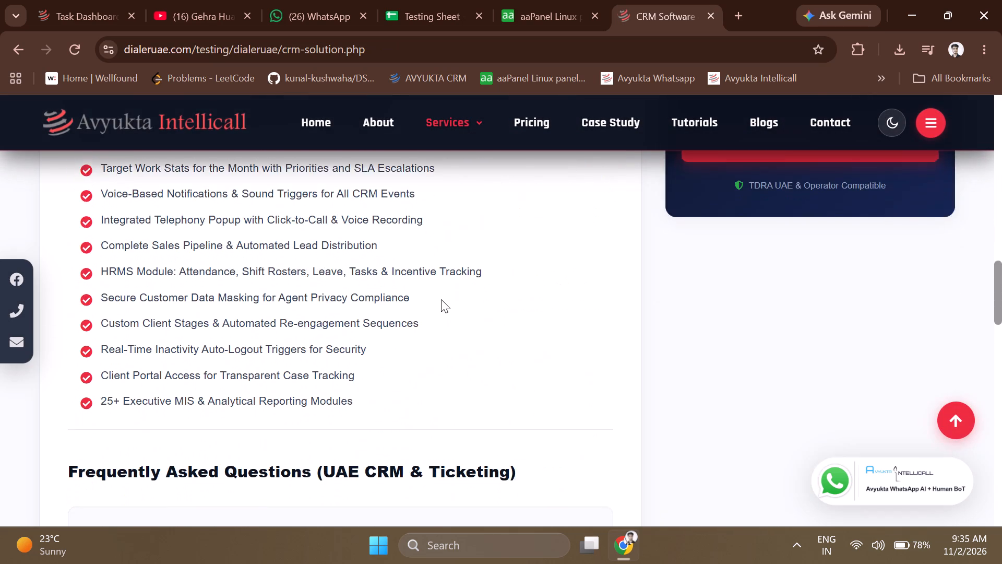
{"action": "scroll", "coordinate": [441, 299], "scroll_direction": "down", "scroll_amount": 7}
{"action": "scroll", "coordinate": [441, 299], "scroll_direction": "up", "scroll_amount": 20}
{"action": "scroll", "coordinate": [441, 299], "scroll_direction": "up", "scroll_amount": 18}
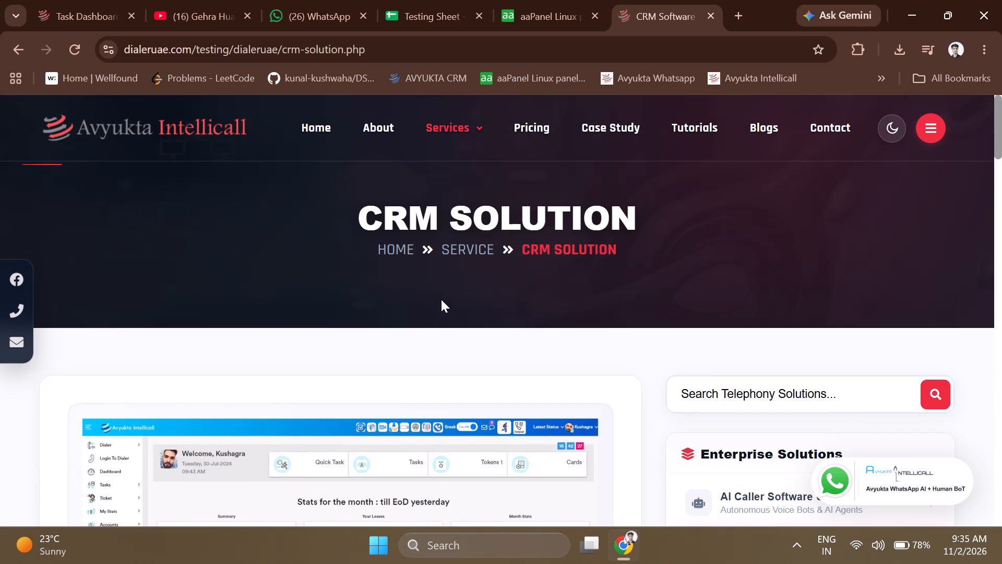
Open the Helpdesk & Ticketing service page and examine its key capabilities content and support box.
{"action": "left_click", "coordinate": [479, 243]}
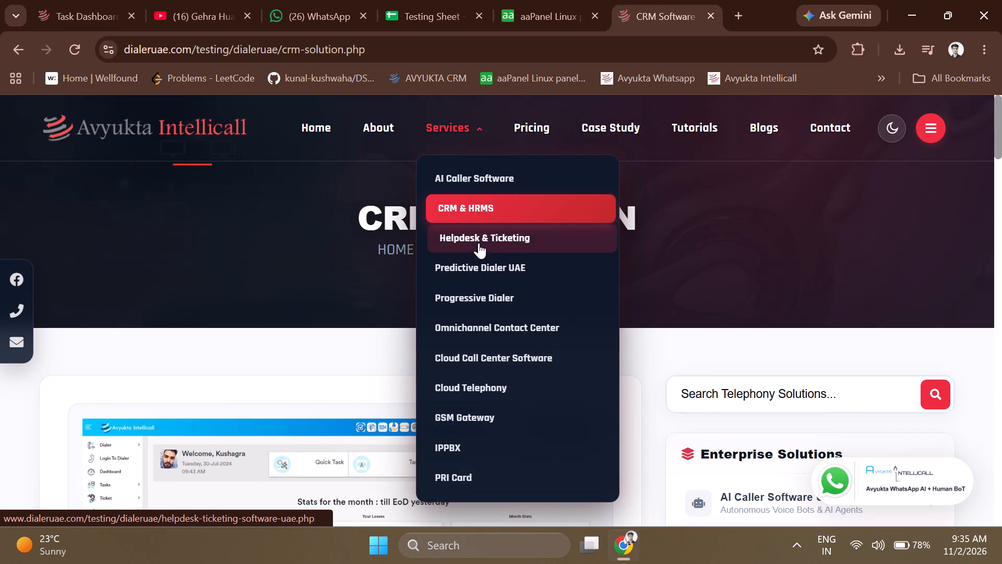
{"action": "scroll", "coordinate": [451, 345], "scroll_direction": "down", "scroll_amount": 4}
{"action": "scroll", "coordinate": [451, 345], "scroll_direction": "up", "scroll_amount": 9}
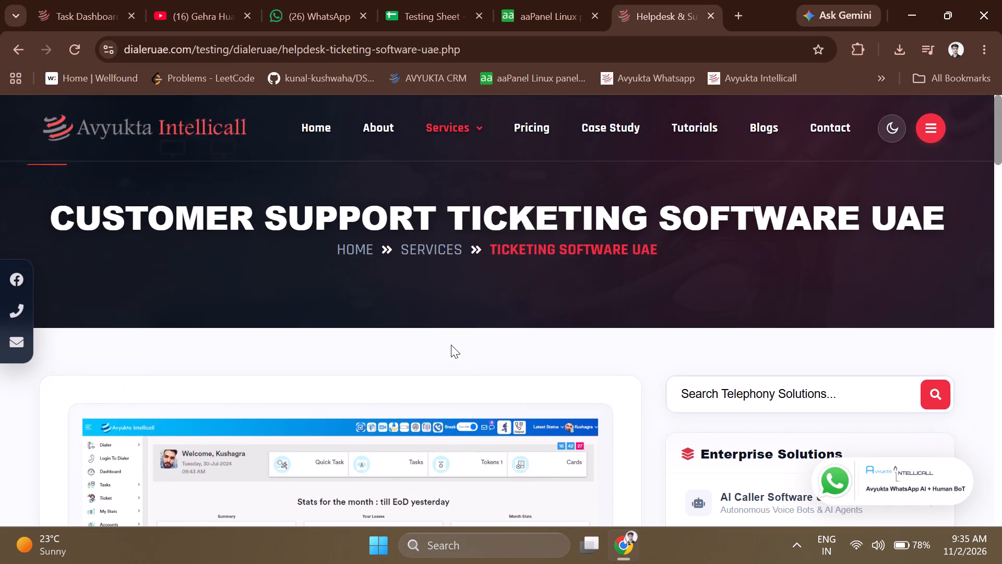
{"action": "scroll", "coordinate": [451, 345], "scroll_direction": "down", "scroll_amount": 12}
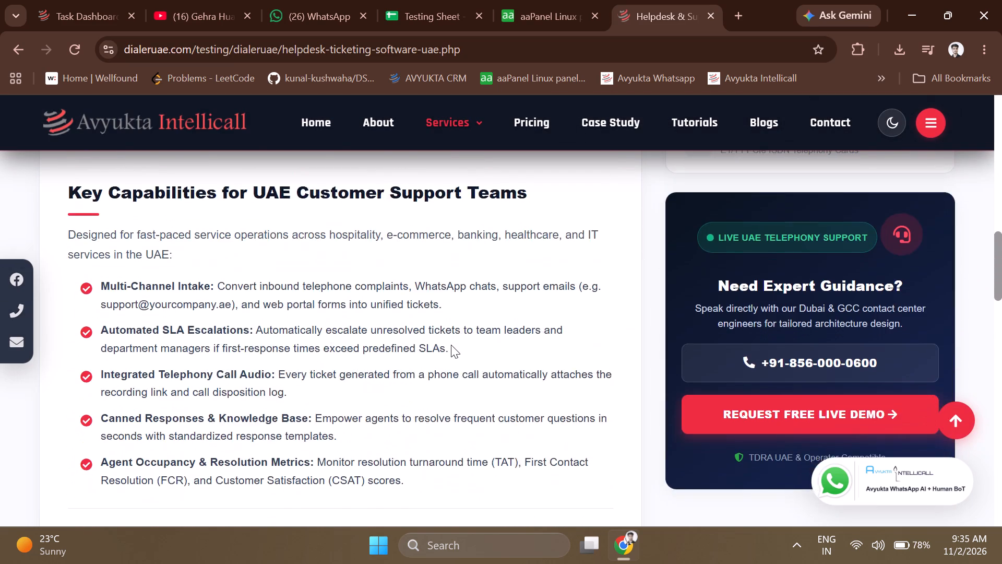
{"action": "scroll", "coordinate": [451, 345], "scroll_direction": "down", "scroll_amount": 16}
{"action": "scroll", "coordinate": [451, 345], "scroll_direction": "up", "scroll_amount": 17}
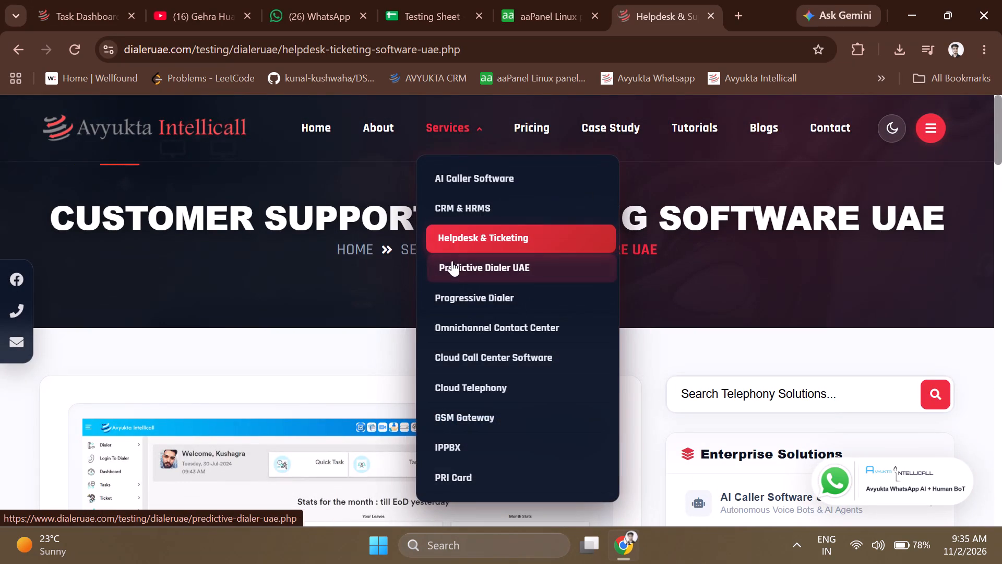
Open the Predictive Dialer UAE service page and examine its description, Enterprise Solutions links and frequently asked questions.
{"action": "left_click", "coordinate": [452, 261]}
{"action": "scroll", "coordinate": [474, 351], "scroll_direction": "down", "scroll_amount": 5}
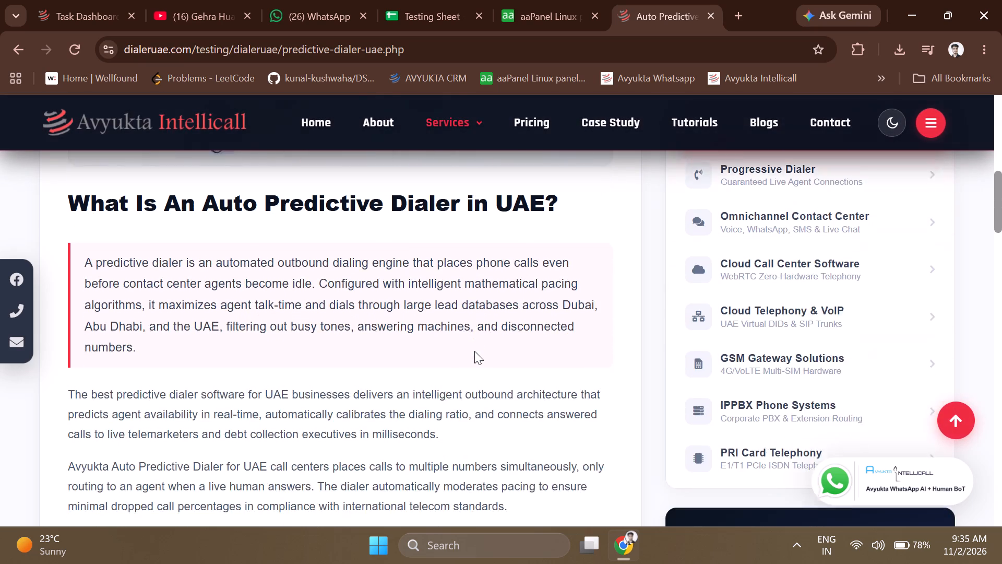
{"action": "scroll", "coordinate": [474, 351], "scroll_direction": "down", "scroll_amount": 12}
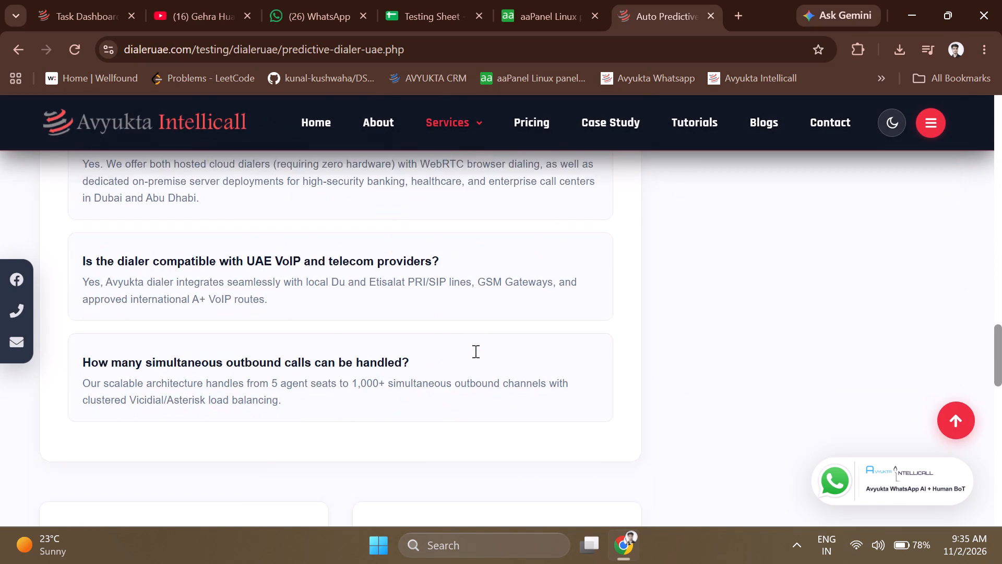
{"action": "scroll", "coordinate": [474, 351], "scroll_direction": "down", "scroll_amount": 9}
{"action": "scroll", "coordinate": [474, 351], "scroll_direction": "up", "scroll_amount": 20}
{"action": "scroll", "coordinate": [474, 351], "scroll_direction": "up", "scroll_amount": 2}
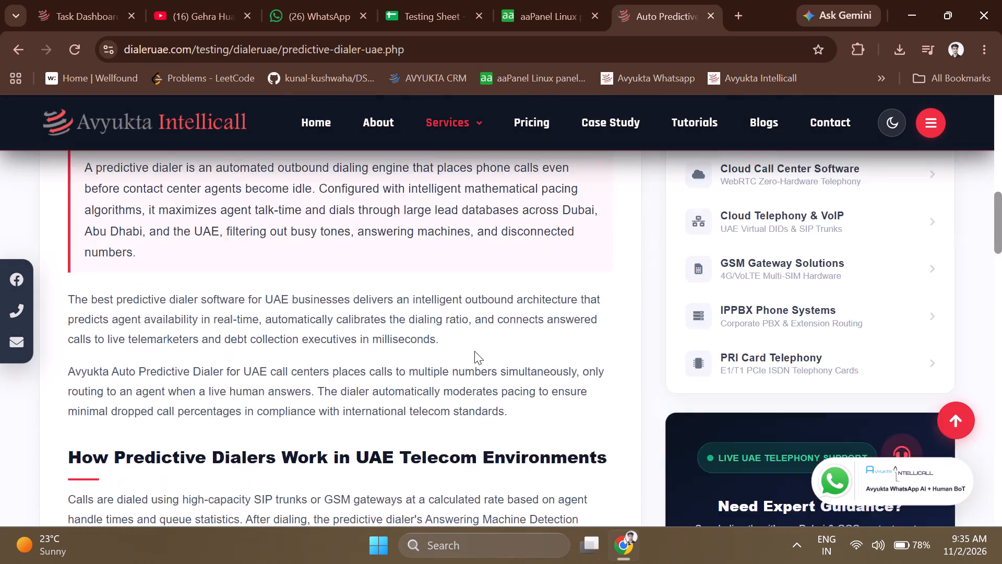
Open the Progressive Dialer service page and examine its benefits and Progressive Dialer Features sections.
{"action": "left_click", "coordinate": [467, 279]}
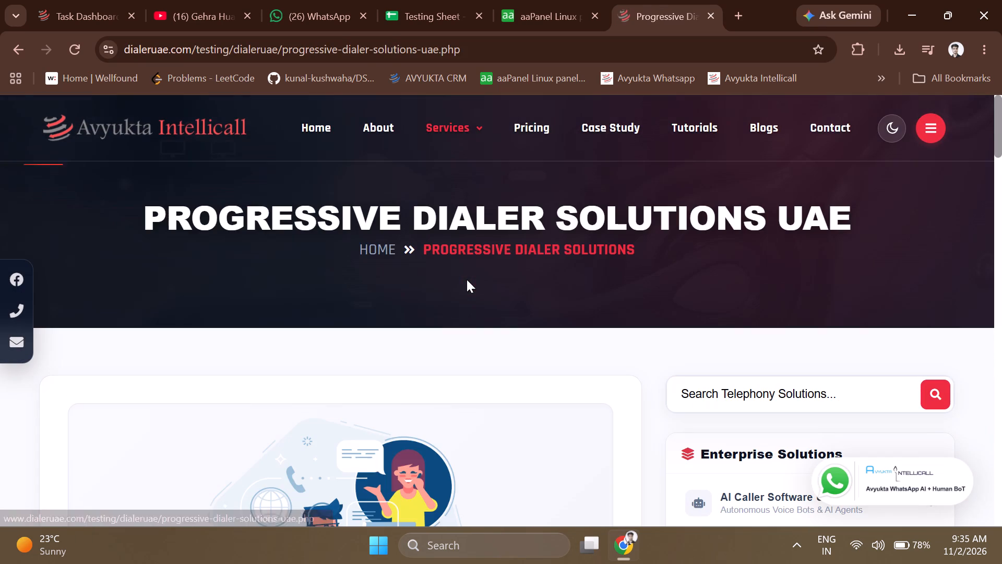
{"action": "scroll", "coordinate": [476, 334], "scroll_direction": "down", "scroll_amount": 11}
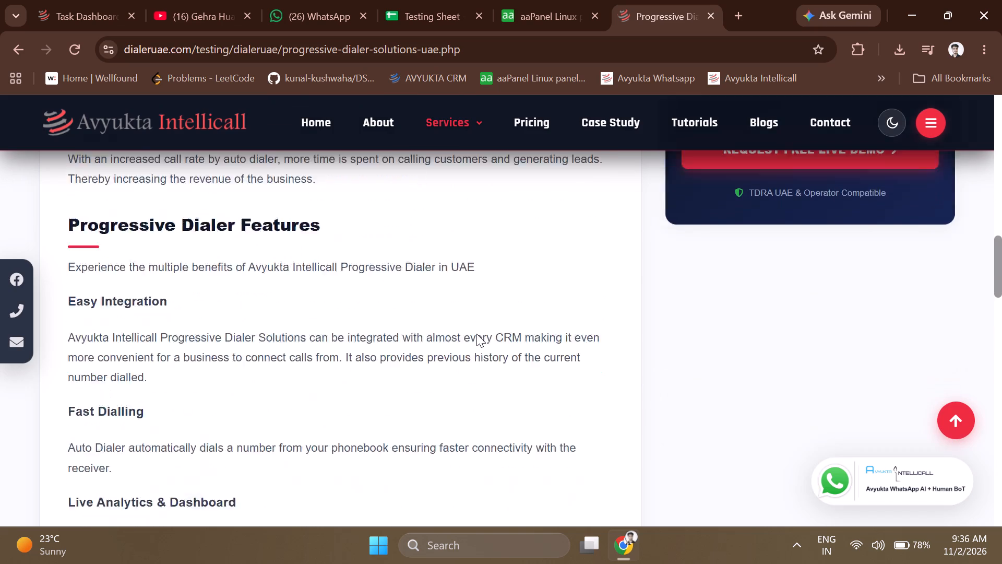
{"action": "scroll", "coordinate": [476, 334], "scroll_direction": "down", "scroll_amount": 9}
{"action": "scroll", "coordinate": [476, 334], "scroll_direction": "up", "scroll_amount": 20}
{"action": "scroll", "coordinate": [476, 334], "scroll_direction": "up", "scroll_amount": 2}
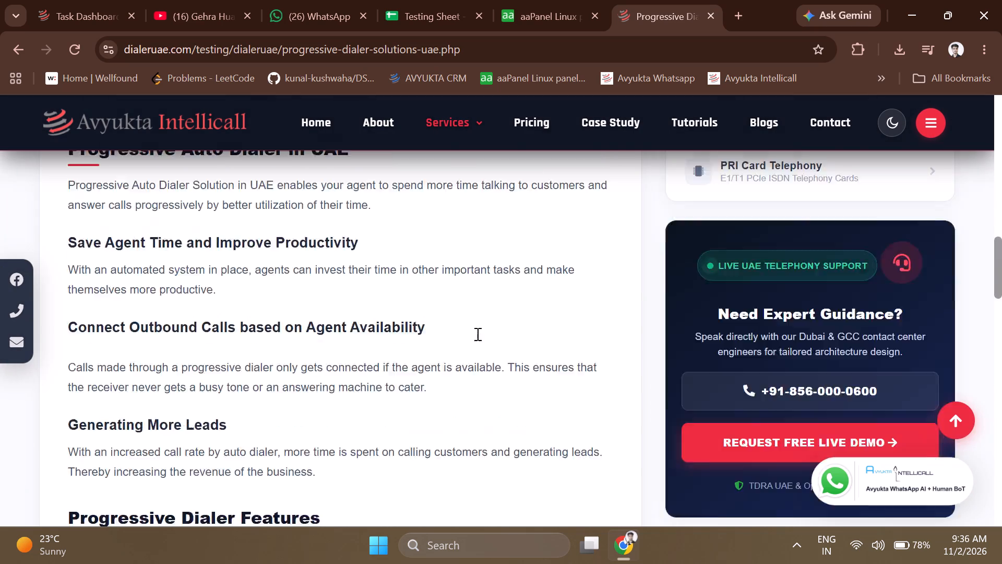
{"action": "scroll", "coordinate": [476, 334], "scroll_direction": "up", "scroll_amount": 10}
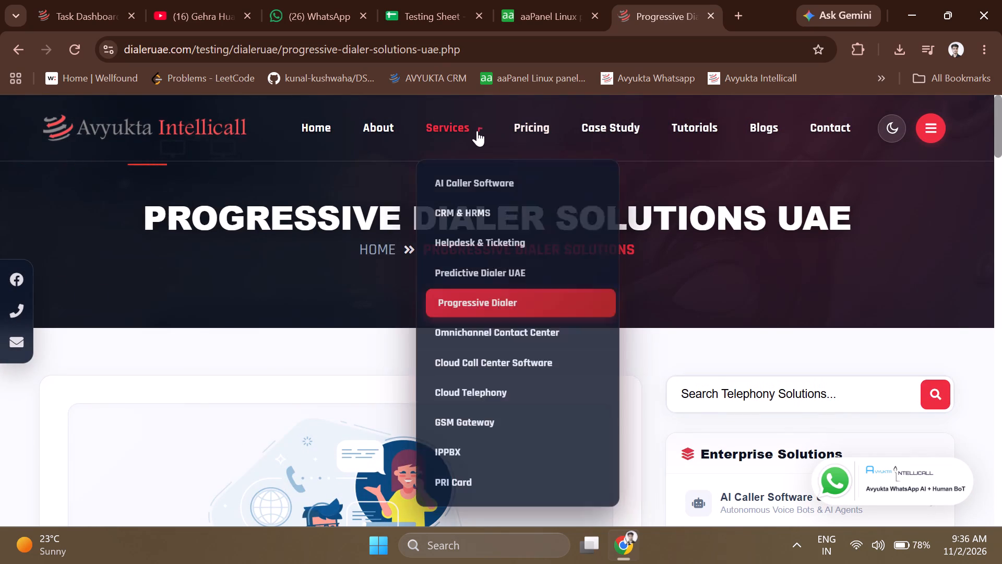
Open the Omnichannel Contact Center service page and examine its content, FAQ section and support cards.
{"action": "left_click", "coordinate": [457, 325]}
{"action": "scroll", "coordinate": [457, 325], "scroll_direction": "down", "scroll_amount": 2}
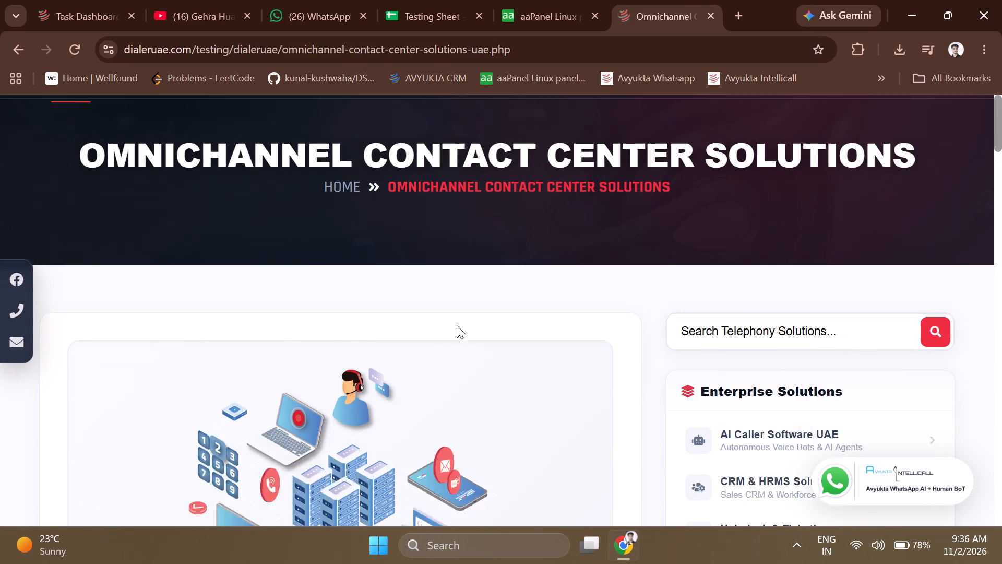
{"action": "scroll", "coordinate": [457, 325], "scroll_direction": "down", "scroll_amount": 13}
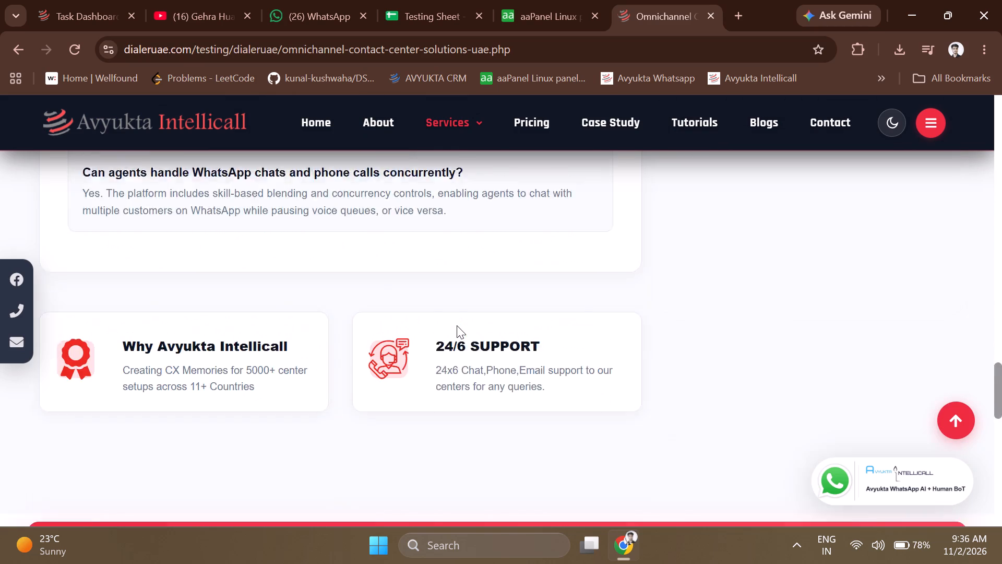
{"action": "scroll", "coordinate": [457, 325], "scroll_direction": "down", "scroll_amount": 4}
{"action": "scroll", "coordinate": [457, 325], "scroll_direction": "up", "scroll_amount": 12}
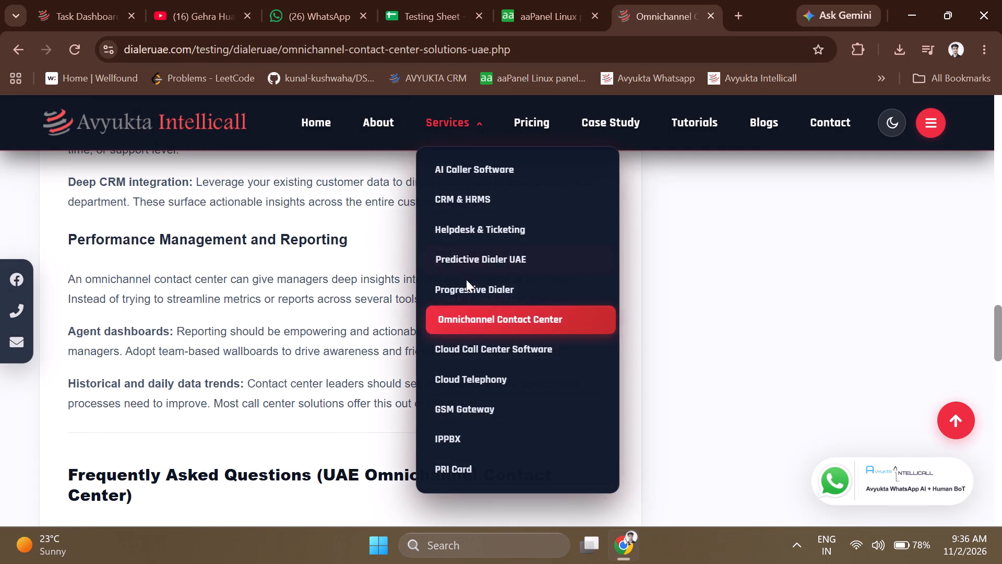
Open the Cloud Call Center Software service page and examine its content, support cards and dialer service request banner.
{"action": "left_click", "coordinate": [448, 337]}
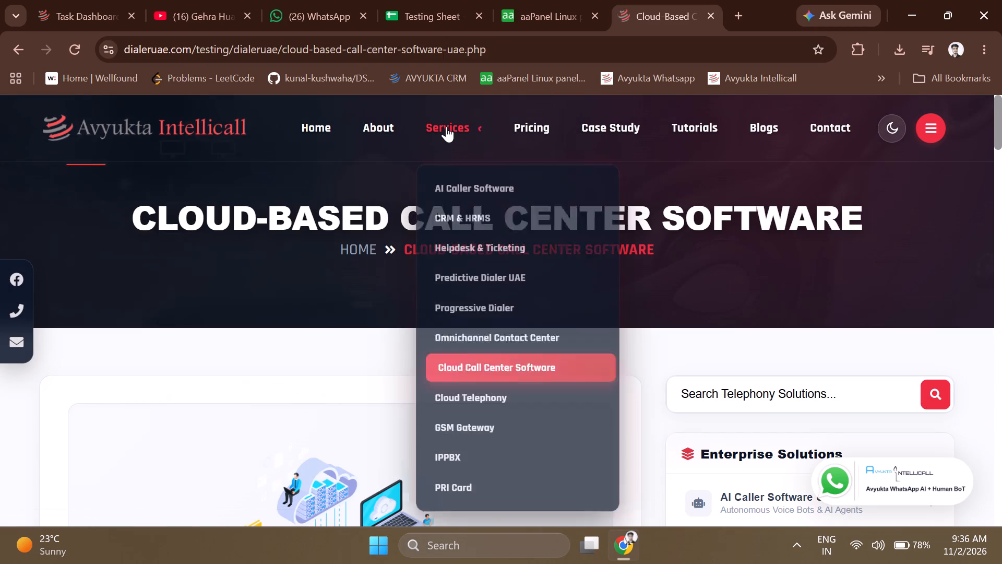
{"action": "left_click", "coordinate": [455, 349]}
{"action": "scroll", "coordinate": [455, 349], "scroll_direction": "down", "scroll_amount": 4}
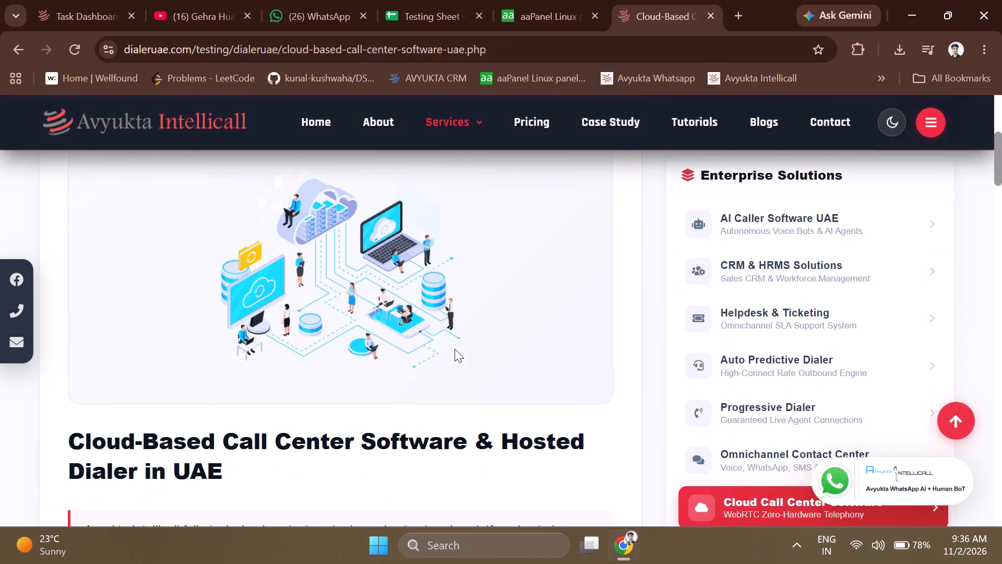
{"action": "scroll", "coordinate": [455, 349], "scroll_direction": "down", "scroll_amount": 14}
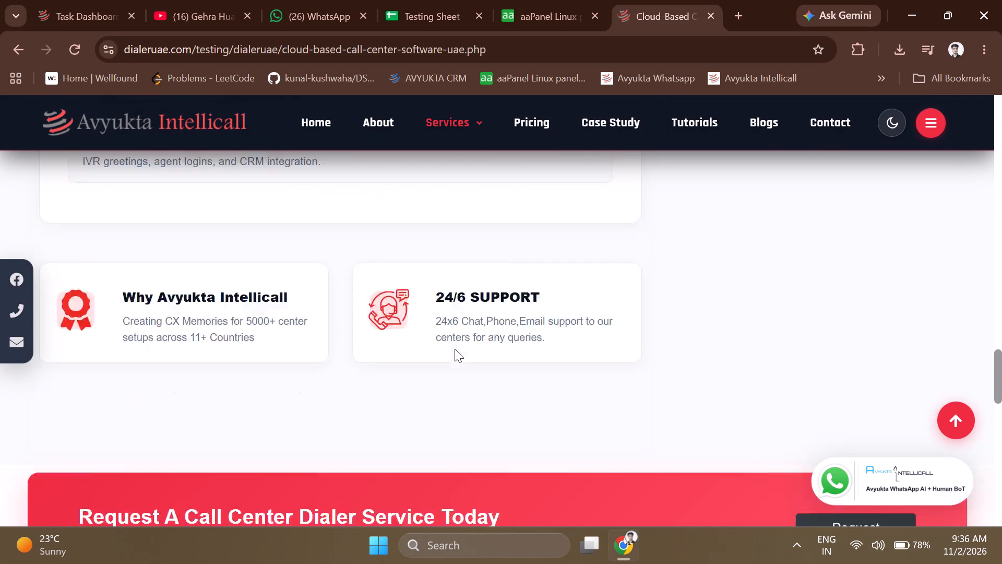
{"action": "scroll", "coordinate": [455, 349], "scroll_direction": "down", "scroll_amount": 2}
{"action": "scroll", "coordinate": [455, 349], "scroll_direction": "up", "scroll_amount": 18}
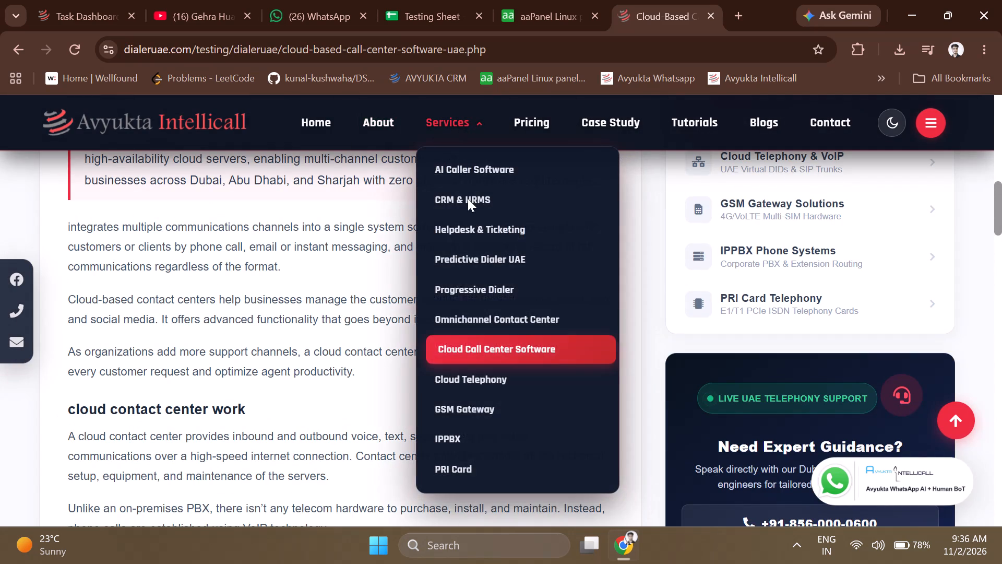
Open the Cloud Telephony service page of the test site to check it.
{"action": "left_click", "coordinate": [450, 380]}
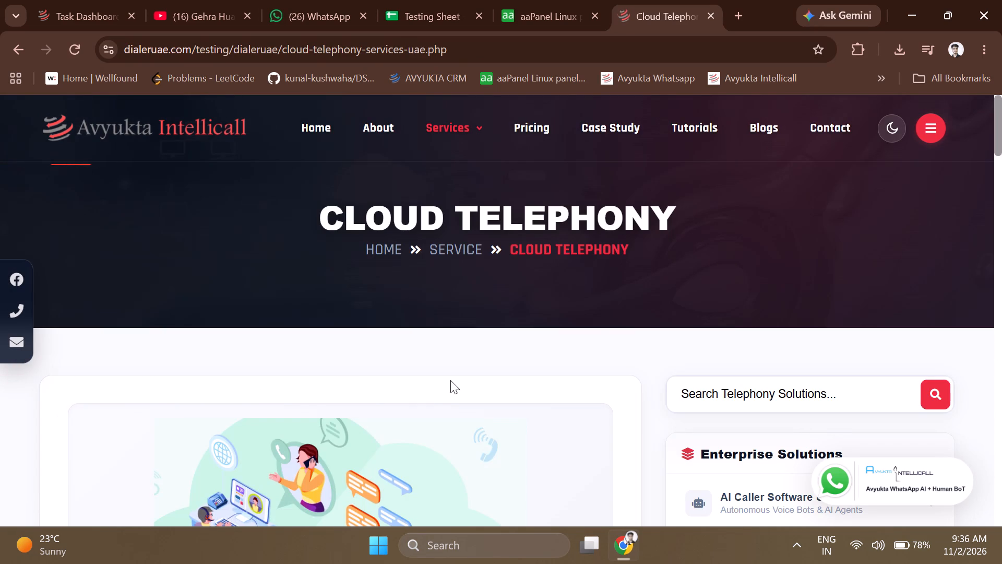
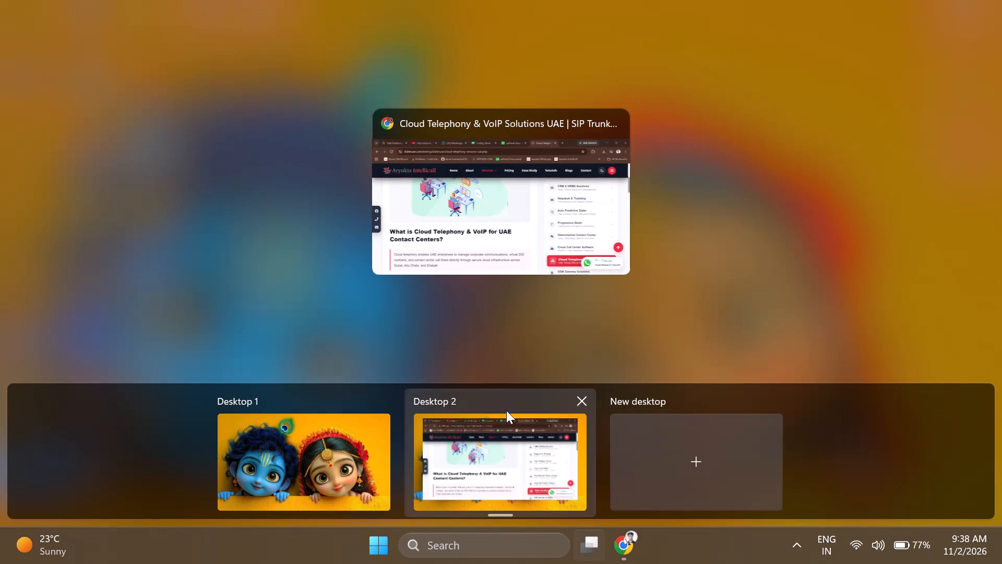
Return to the Cloud Telephony service page of the test site and examine its content down the page.
{"action": "left_click", "coordinate": [548, 195]}
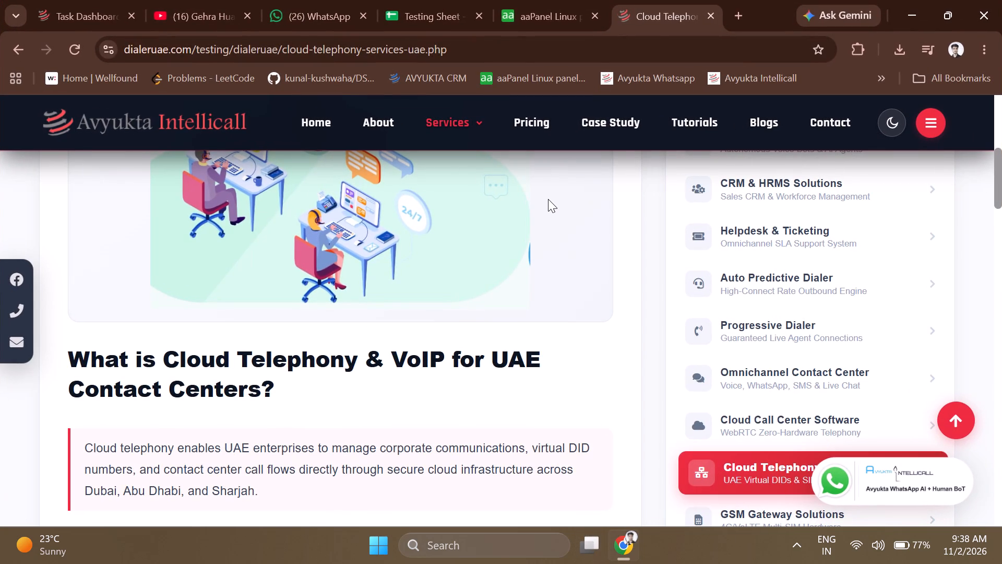
{"action": "scroll", "coordinate": [537, 378], "scroll_direction": "down", "scroll_amount": 2}
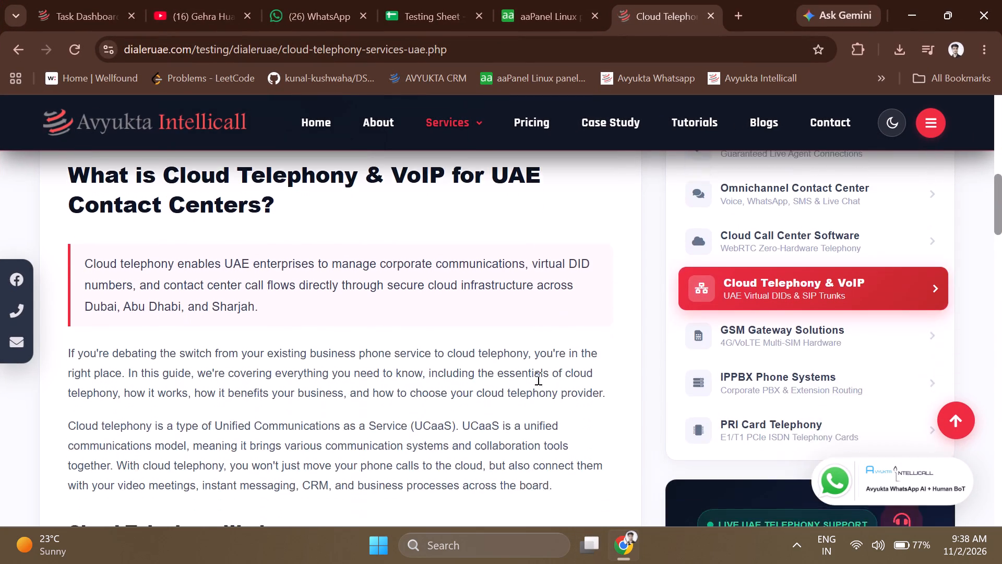
{"action": "scroll", "coordinate": [537, 378], "scroll_direction": "down", "scroll_amount": 1}
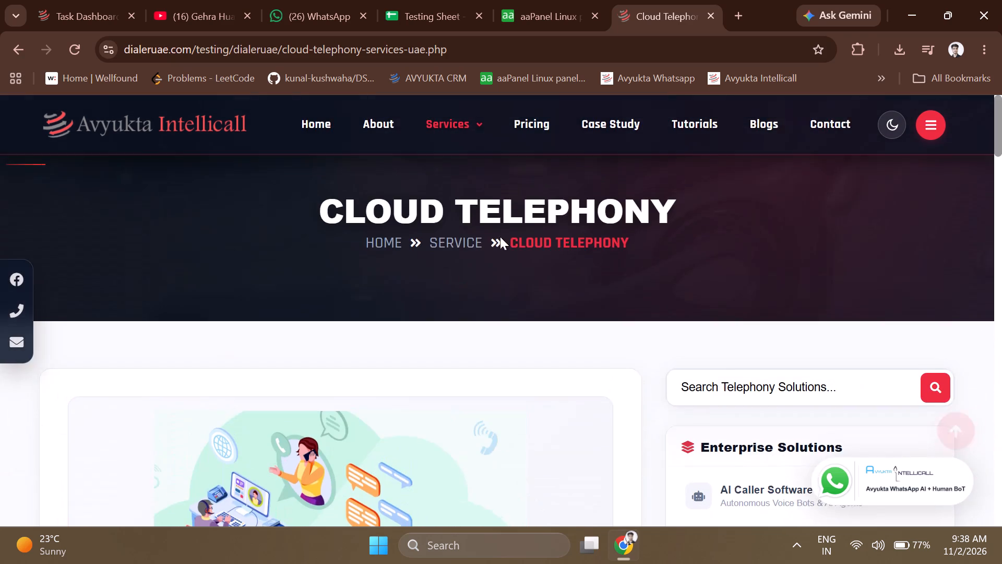
{"action": "scroll", "coordinate": [500, 237], "scroll_direction": "down", "scroll_amount": 1}
Open the GSM Gateway service page and examine its content, FAQ section and footer.
{"action": "left_click", "coordinate": [452, 416]}
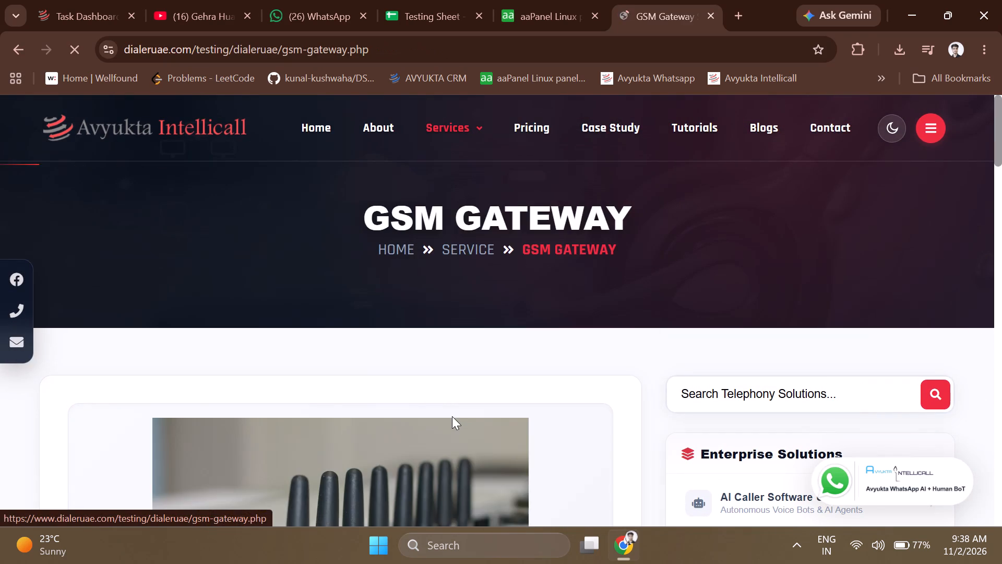
{"action": "scroll", "coordinate": [452, 416], "scroll_direction": "down", "scroll_amount": 14}
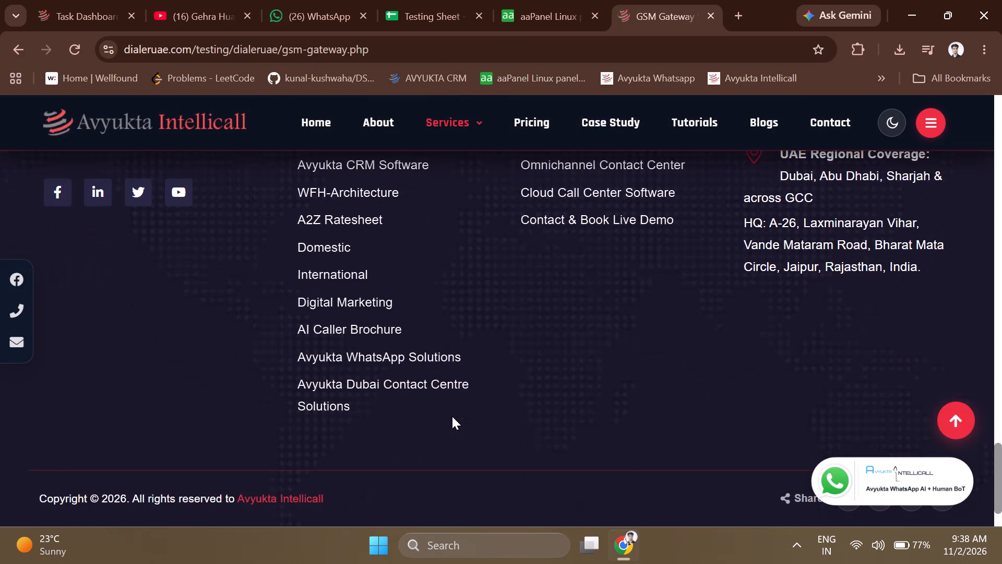
{"action": "scroll", "coordinate": [452, 416], "scroll_direction": "up", "scroll_amount": 12}
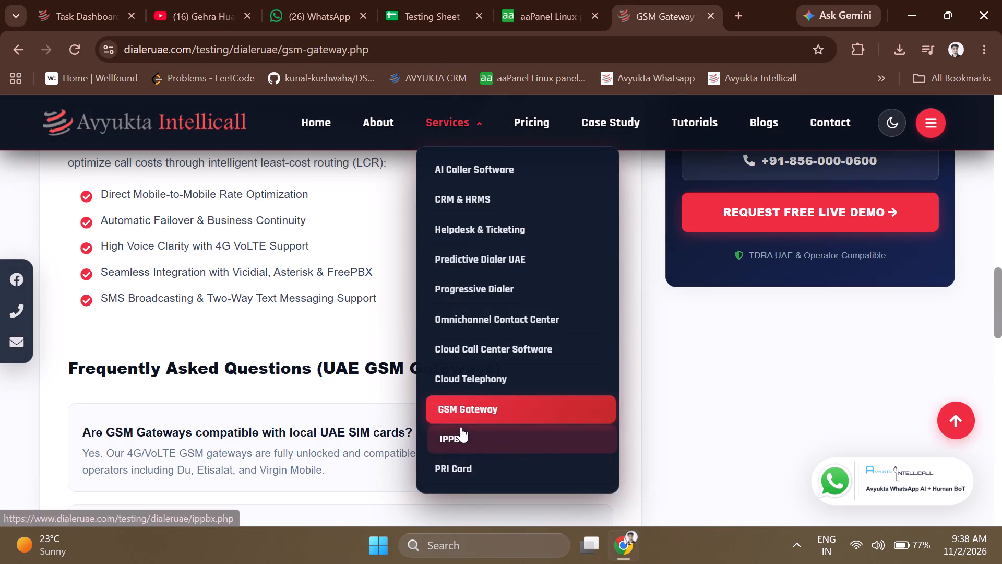
Open the IPPBX service page and examine its feature descriptions and support card.
{"action": "left_click", "coordinate": [455, 440]}
{"action": "scroll", "coordinate": [455, 440], "scroll_direction": "down", "scroll_amount": 11}
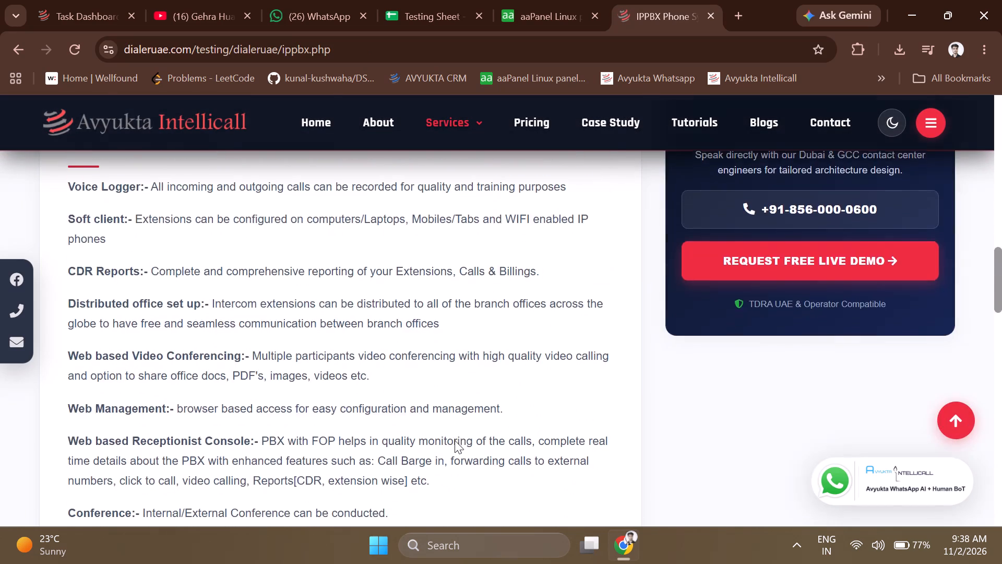
{"action": "scroll", "coordinate": [455, 440], "scroll_direction": "down", "scroll_amount": 3}
Open the PRI Card service page and examine its technical features, FAQ section and support card.
{"action": "left_click", "coordinate": [463, 464]}
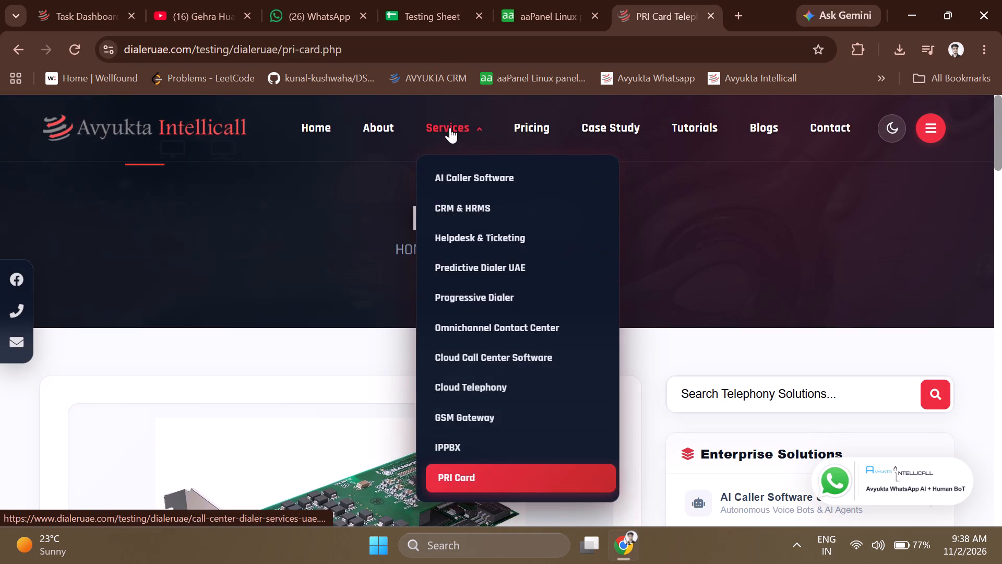
{"action": "scroll", "coordinate": [383, 313], "scroll_direction": "down", "scroll_amount": 2}
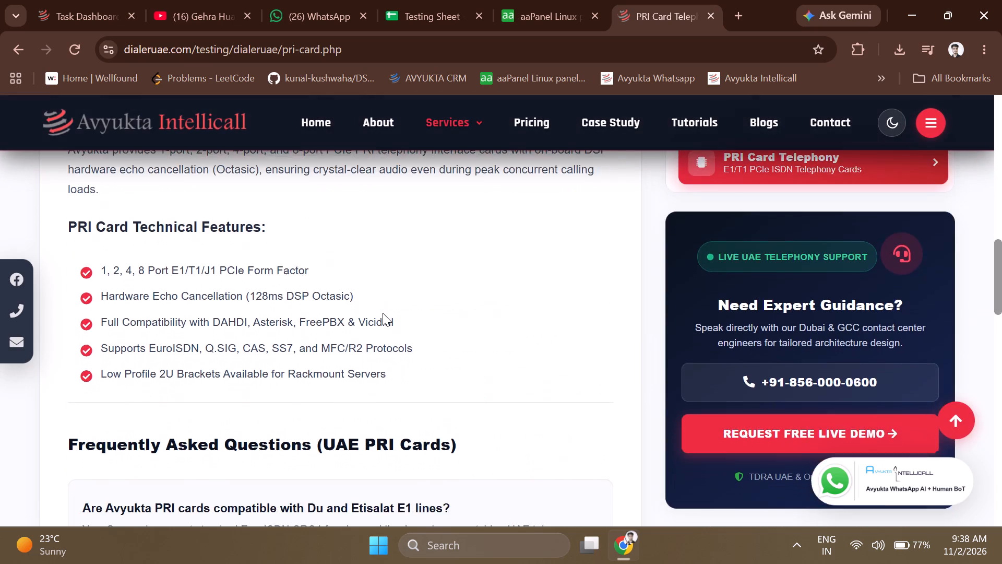
{"action": "scroll", "coordinate": [383, 313], "scroll_direction": "down", "scroll_amount": 2}
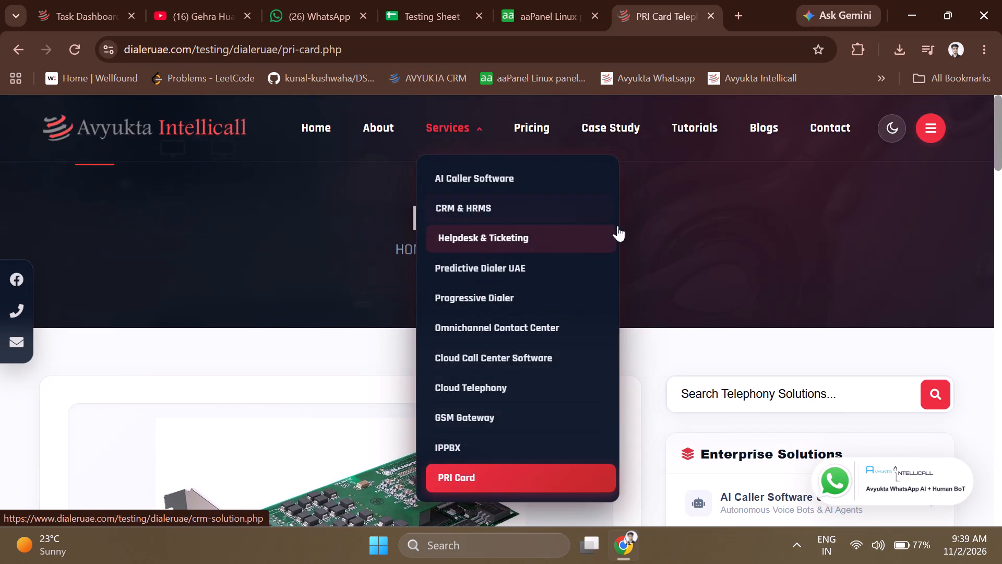
Follow the PRI Card page's Service breadcrumb, check the Pricing link from the Services page, and close the enquiry form.
{"action": "left_click", "coordinate": [494, 249]}
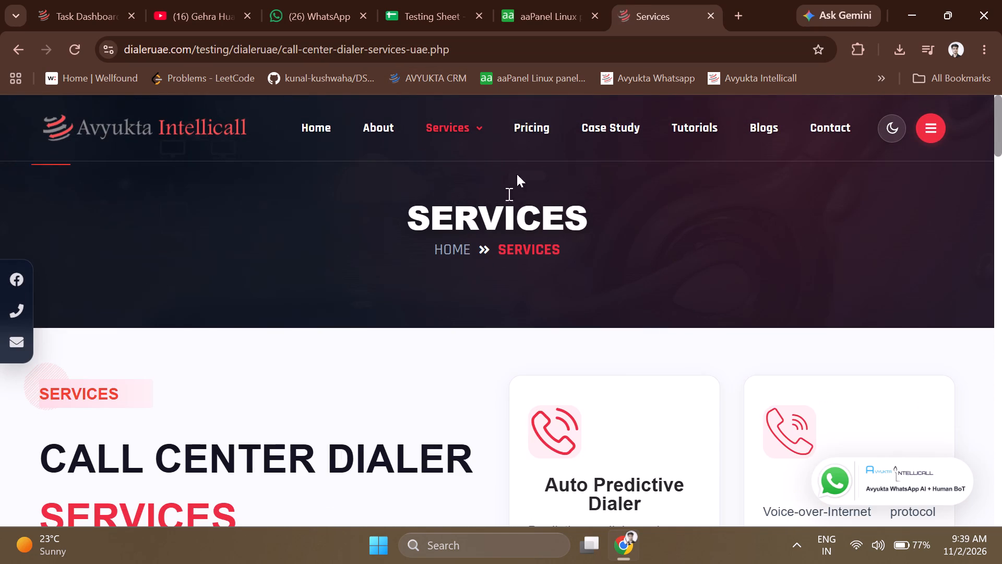
{"action": "left_click", "coordinate": [542, 131]}
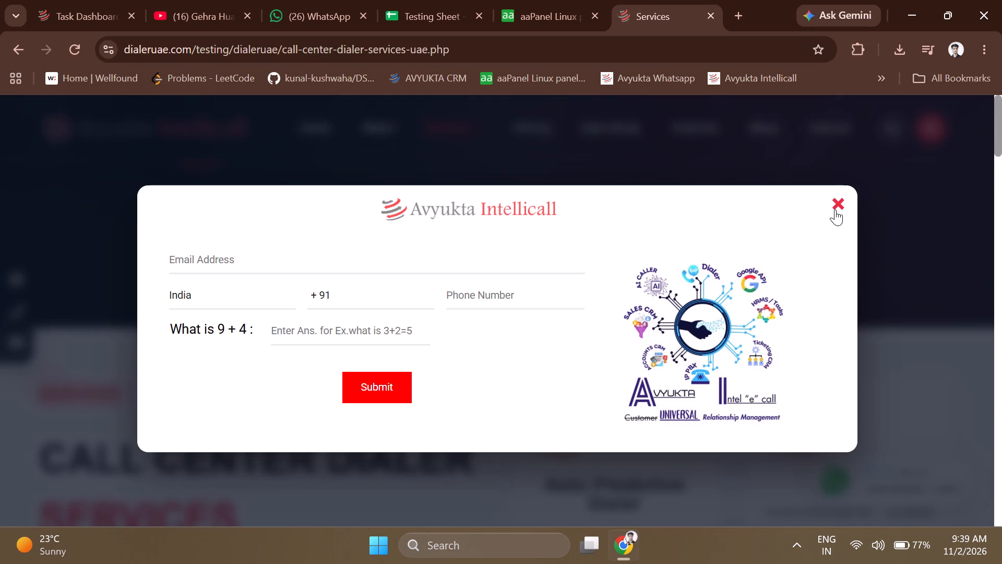
{"action": "left_click", "coordinate": [835, 209]}
Open the Case Study page and examine its case study cards and download links.
{"action": "left_click", "coordinate": [624, 130]}
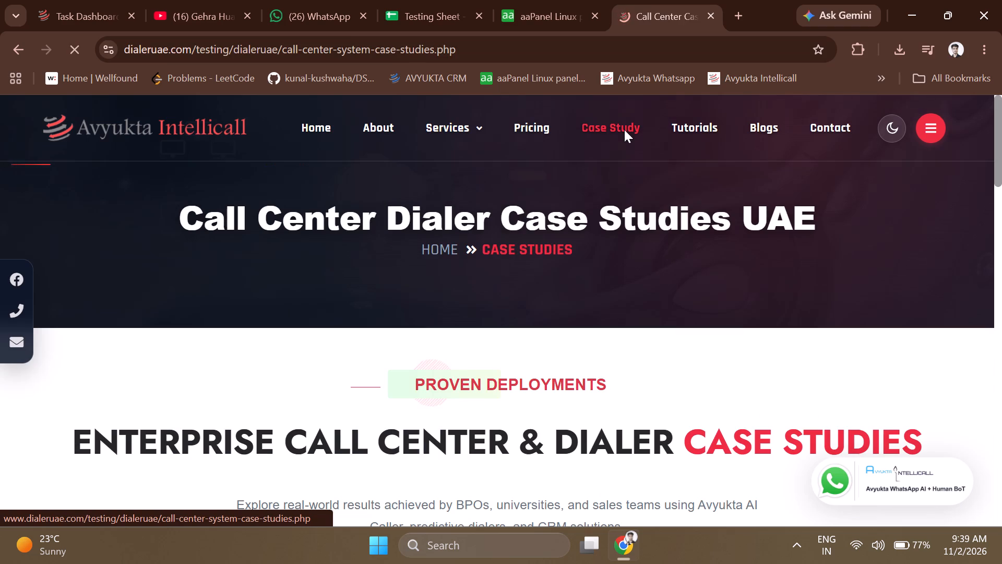
{"action": "scroll", "coordinate": [576, 366], "scroll_direction": "down", "scroll_amount": 5}
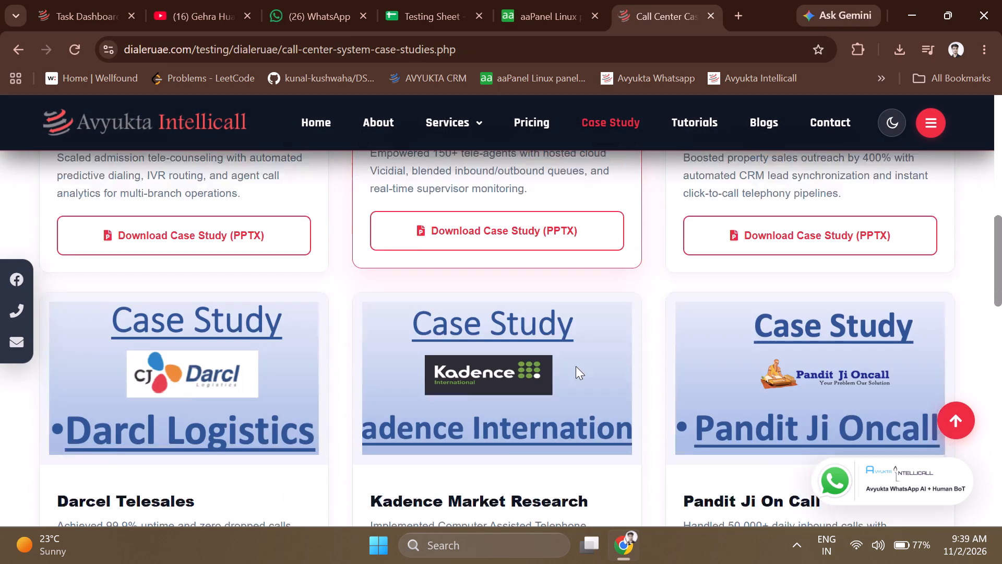
{"action": "scroll", "coordinate": [576, 366], "scroll_direction": "down", "scroll_amount": 7}
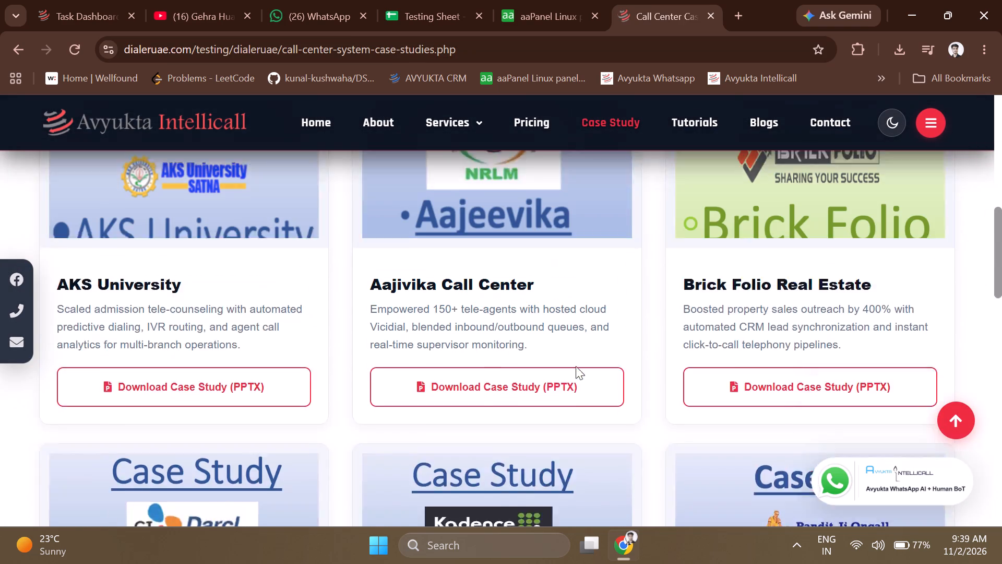
Open the Tutorials page and examine its video cards and footer.
{"action": "left_click", "coordinate": [685, 122]}
{"action": "scroll", "coordinate": [518, 298], "scroll_direction": "down", "scroll_amount": 2}
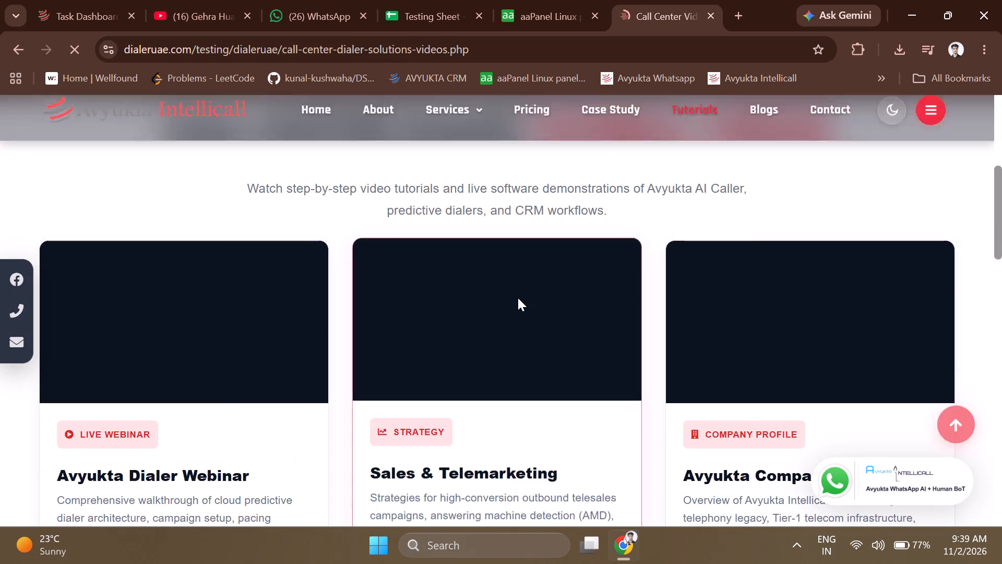
{"action": "scroll", "coordinate": [518, 298], "scroll_direction": "down", "scroll_amount": 10}
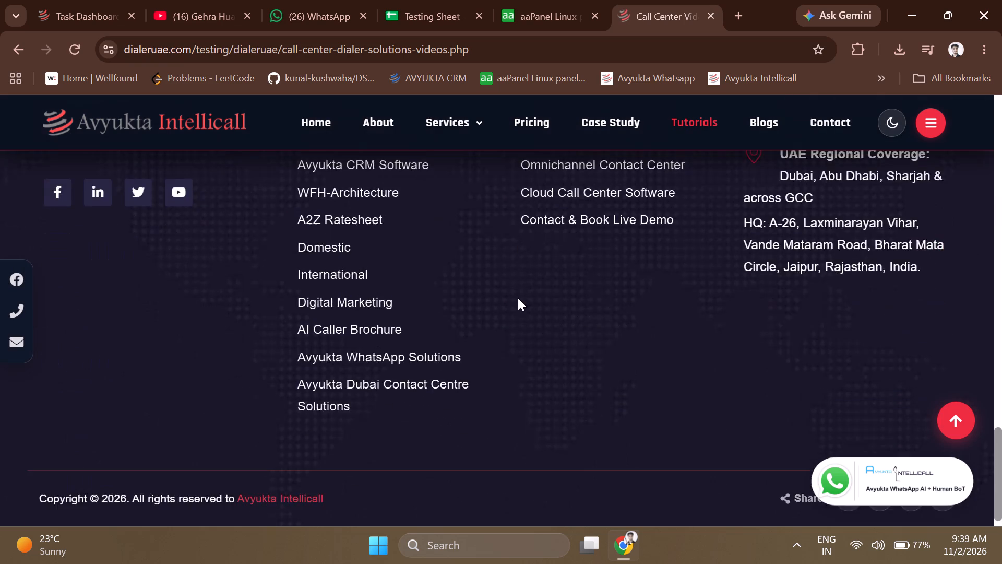
{"action": "scroll", "coordinate": [518, 298], "scroll_direction": "up", "scroll_amount": 6}
Open the Blogs page and examine it, check its Contact link, and close the enquiry form.
{"action": "left_click", "coordinate": [755, 124]}
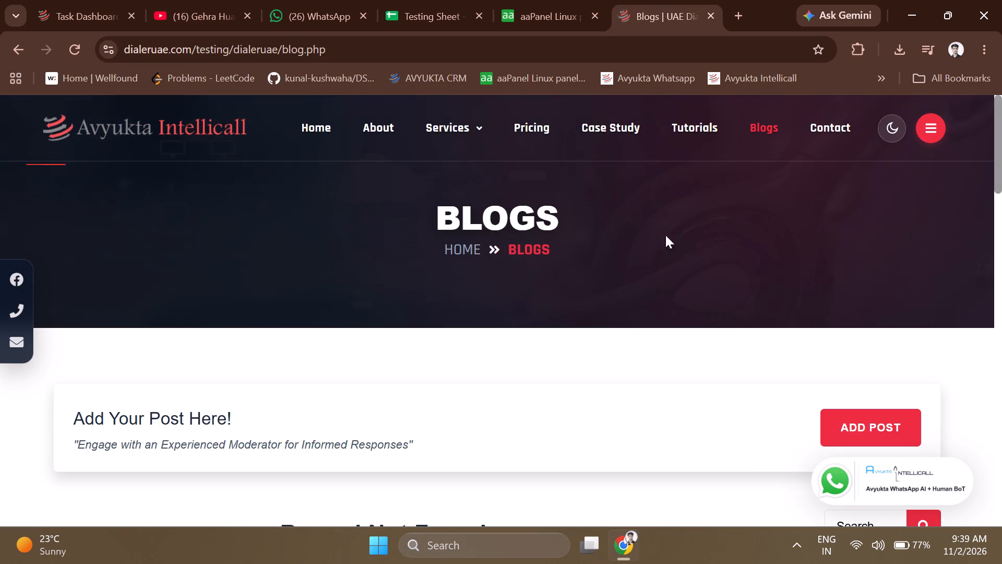
{"action": "scroll", "coordinate": [601, 347], "scroll_direction": "down", "scroll_amount": 4}
{"action": "left_click", "coordinate": [815, 131]}
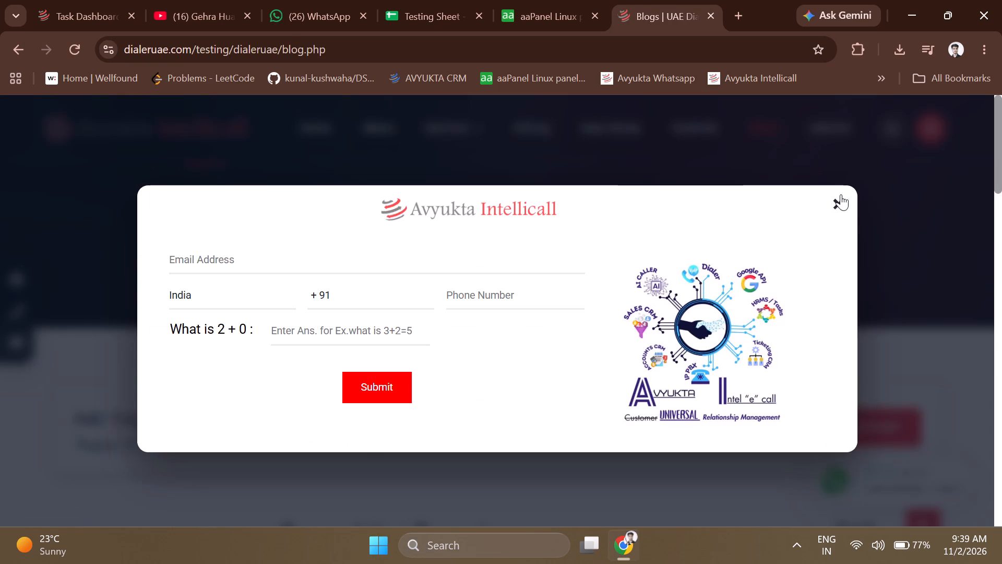
{"action": "left_click", "coordinate": [837, 206]}
Switch the Blogs page to dark mode and examine its content and footer in that theme.
{"action": "left_click", "coordinate": [895, 136]}
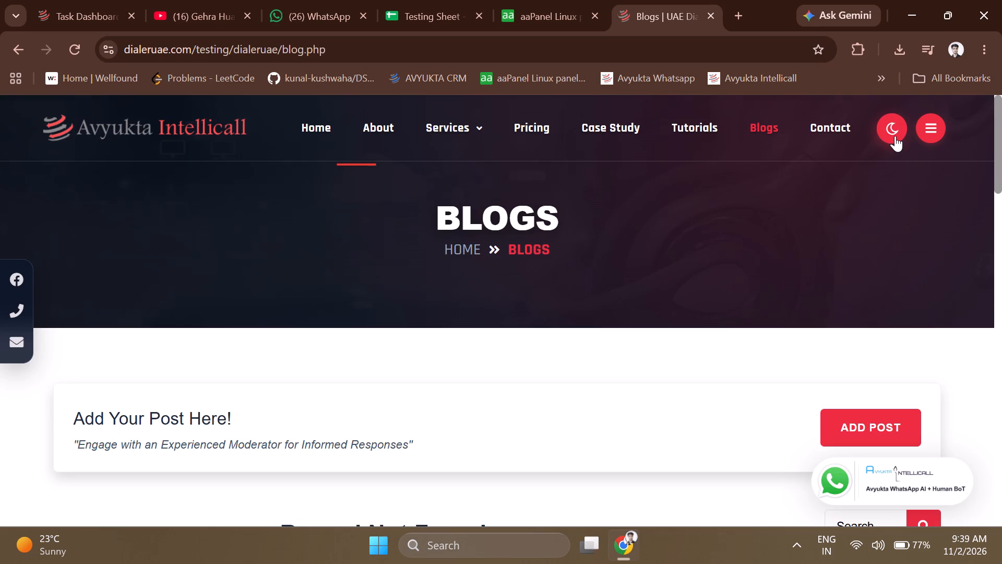
{"action": "scroll", "coordinate": [763, 258], "scroll_direction": "down", "scroll_amount": 8}
{"action": "scroll", "coordinate": [763, 258], "scroll_direction": "up", "scroll_amount": 5}
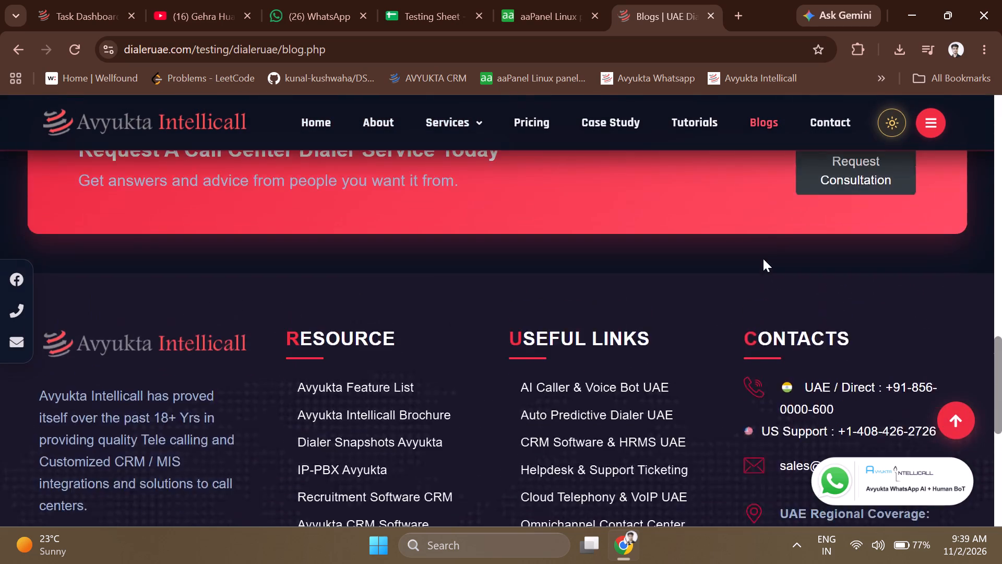
{"action": "scroll", "coordinate": [763, 258], "scroll_direction": "up", "scroll_amount": 10}
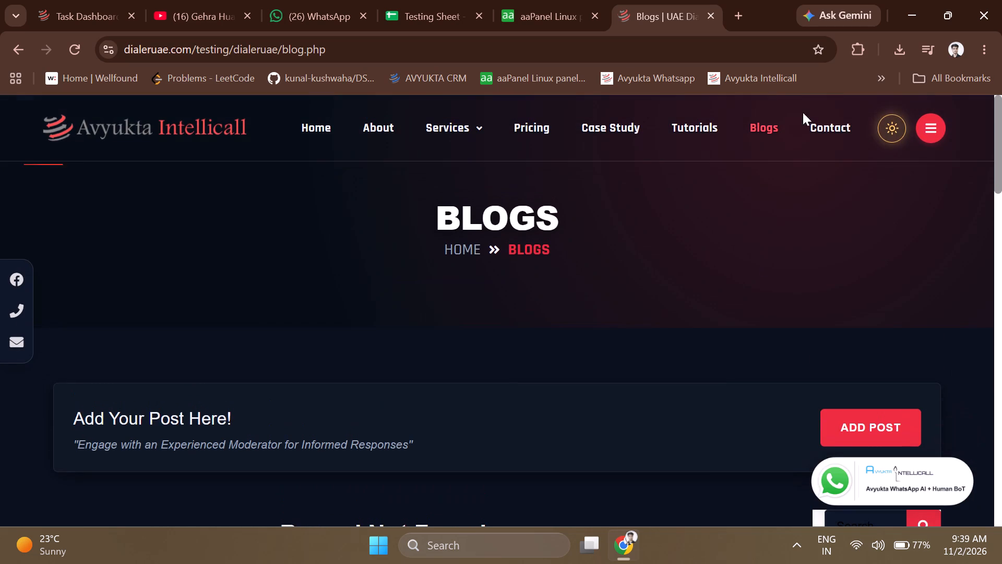
Switch the Blogs page back to light mode and examine its sidebar, consultation banner and footer for comparison.
{"action": "left_click", "coordinate": [891, 122]}
{"action": "scroll", "coordinate": [777, 250], "scroll_direction": "down", "scroll_amount": 3}
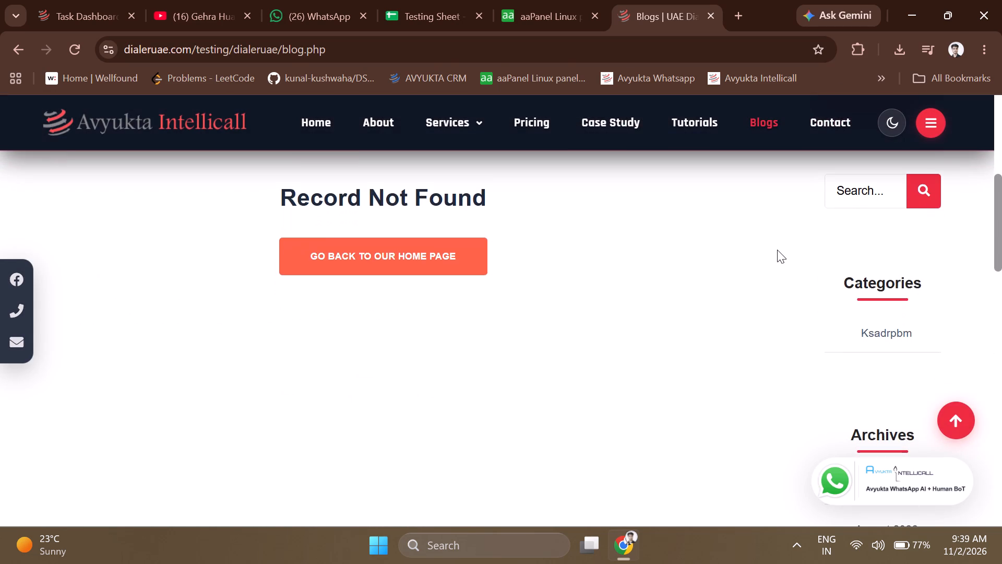
{"action": "scroll", "coordinate": [777, 250], "scroll_direction": "down", "scroll_amount": 3}
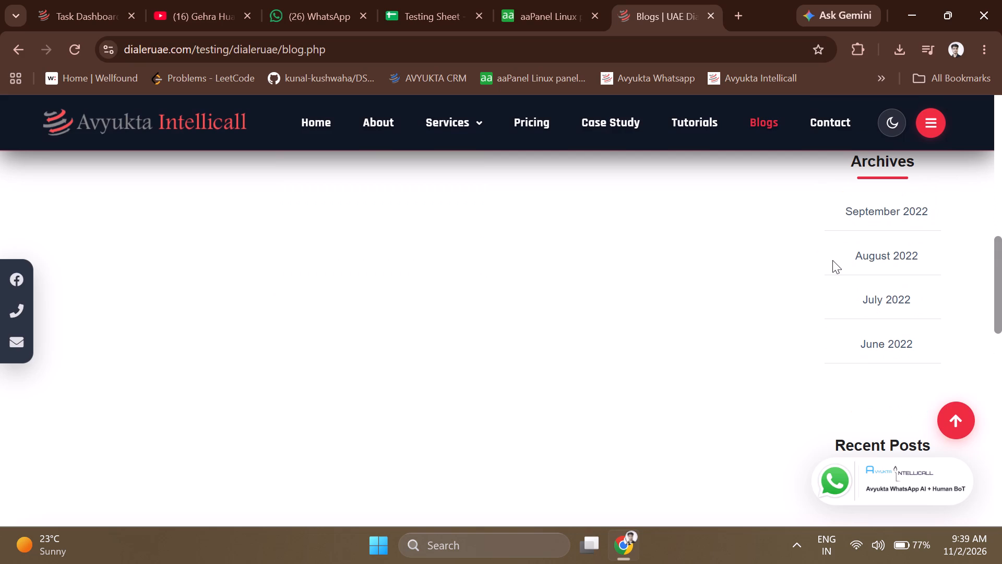
{"action": "left_click", "coordinate": [886, 115]}
{"action": "left_click", "coordinate": [886, 115]}
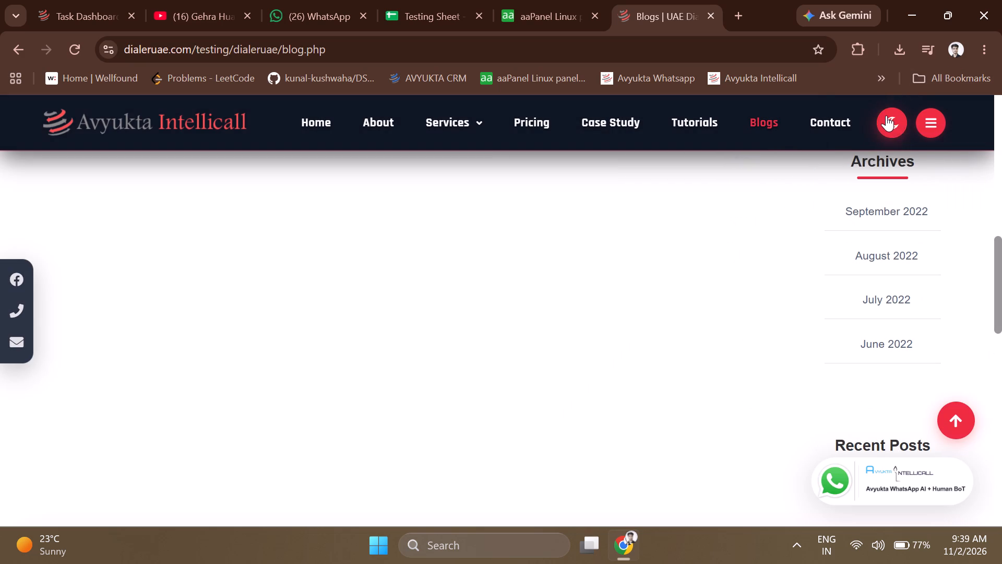
{"action": "scroll", "coordinate": [727, 265], "scroll_direction": "up", "scroll_amount": 7}
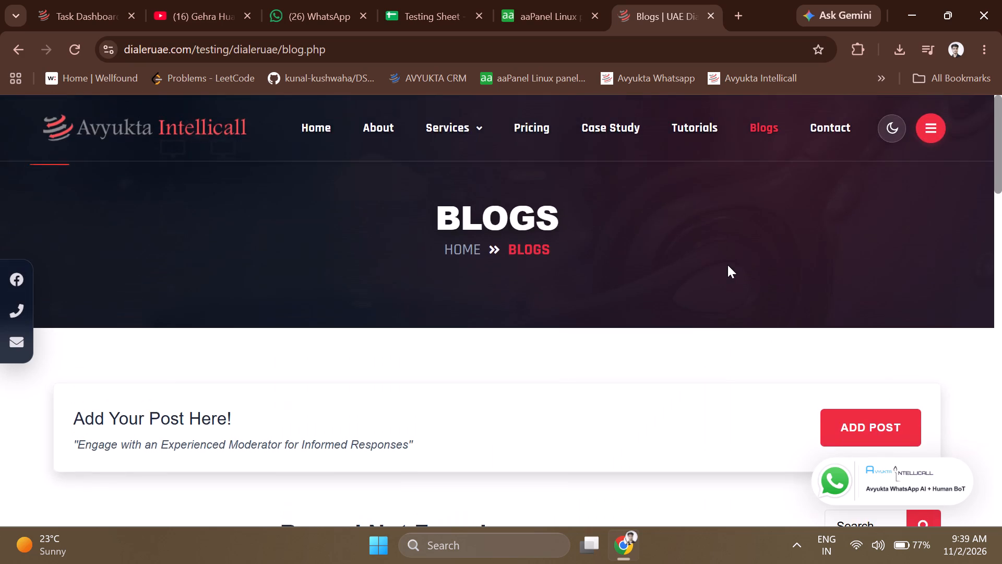
{"action": "scroll", "coordinate": [727, 265], "scroll_direction": "down", "scroll_amount": 9}
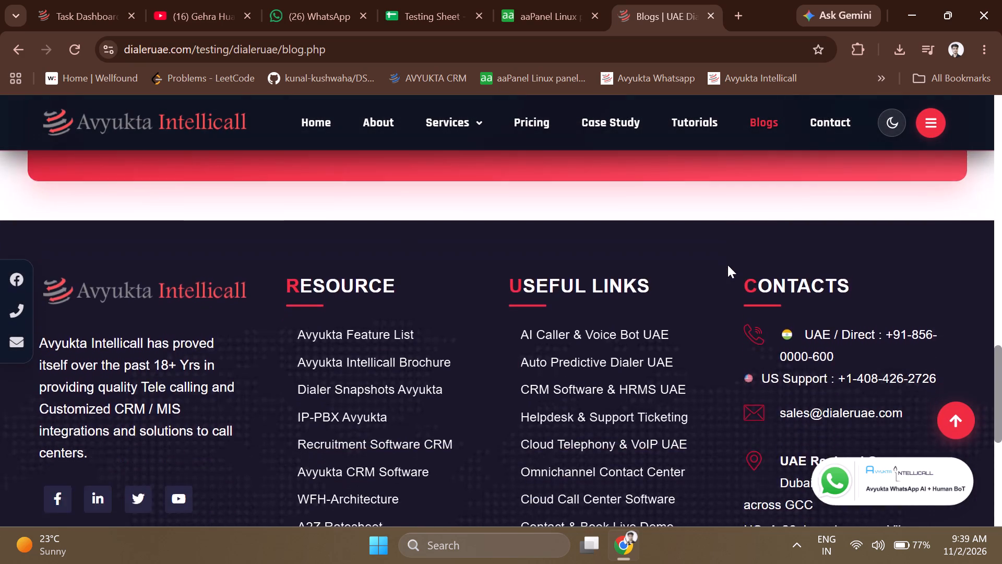
{"action": "scroll", "coordinate": [727, 265], "scroll_direction": "up", "scroll_amount": 2}
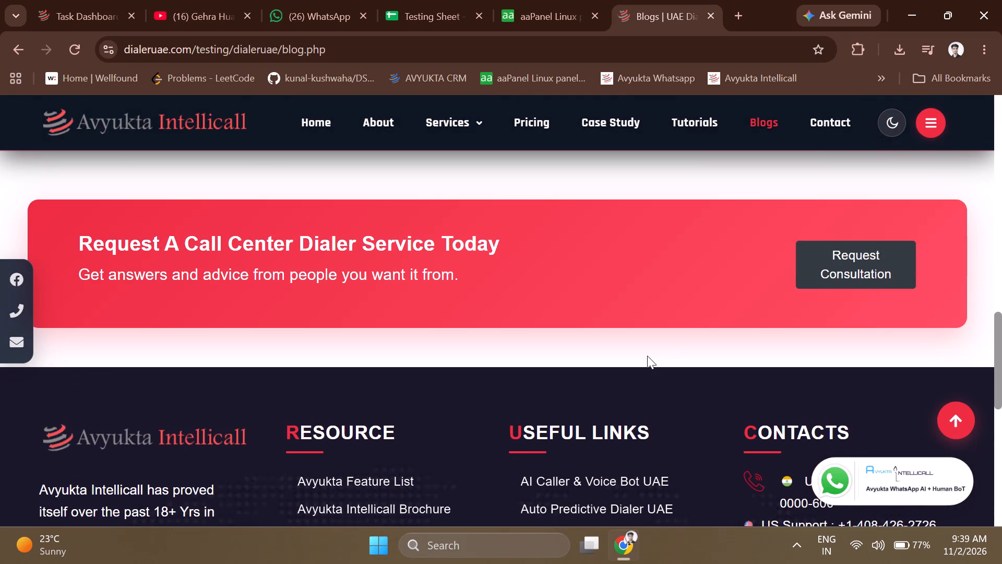
Switch the Blogs page to dark mode again and examine the sidebar's search box, Categories, Archives and Recent Posts styling.
{"action": "left_click", "coordinate": [887, 128]}
{"action": "scroll", "coordinate": [691, 331], "scroll_direction": "up", "scroll_amount": 3}
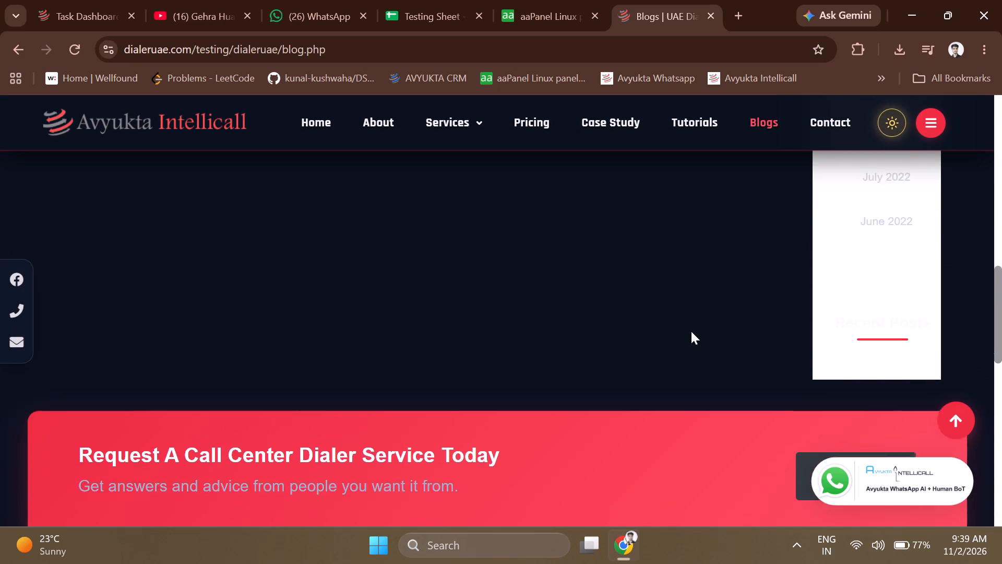
{"action": "scroll", "coordinate": [691, 331], "scroll_direction": "up", "scroll_amount": 6}
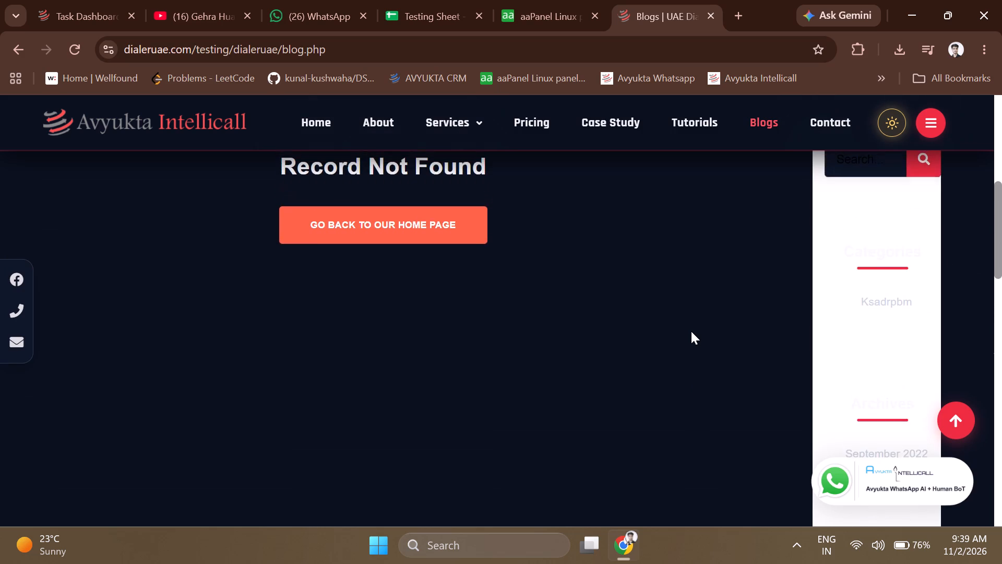
{"action": "scroll", "coordinate": [691, 331], "scroll_direction": "up", "scroll_amount": 2}
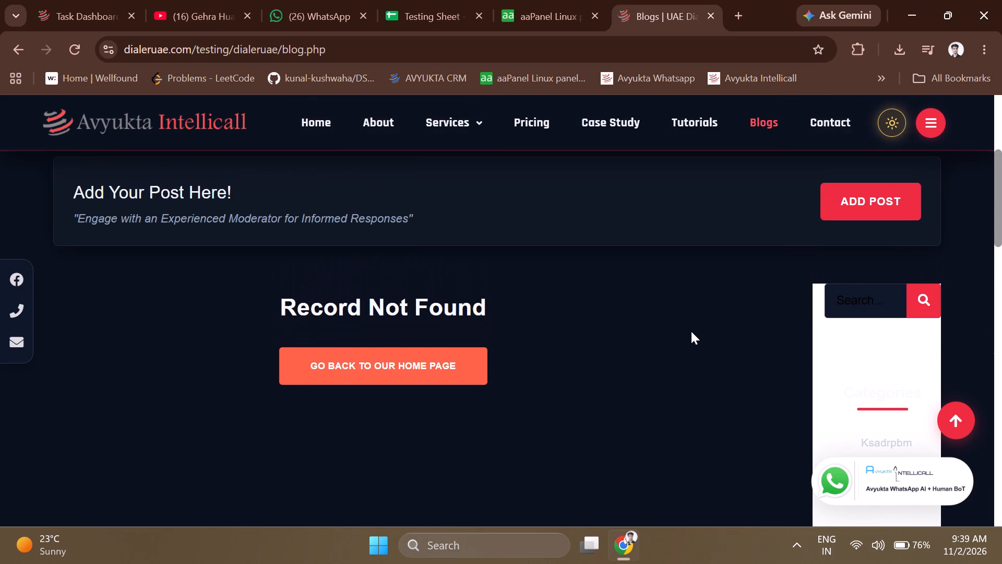
{"action": "scroll", "coordinate": [691, 331], "scroll_direction": "down", "scroll_amount": 3}
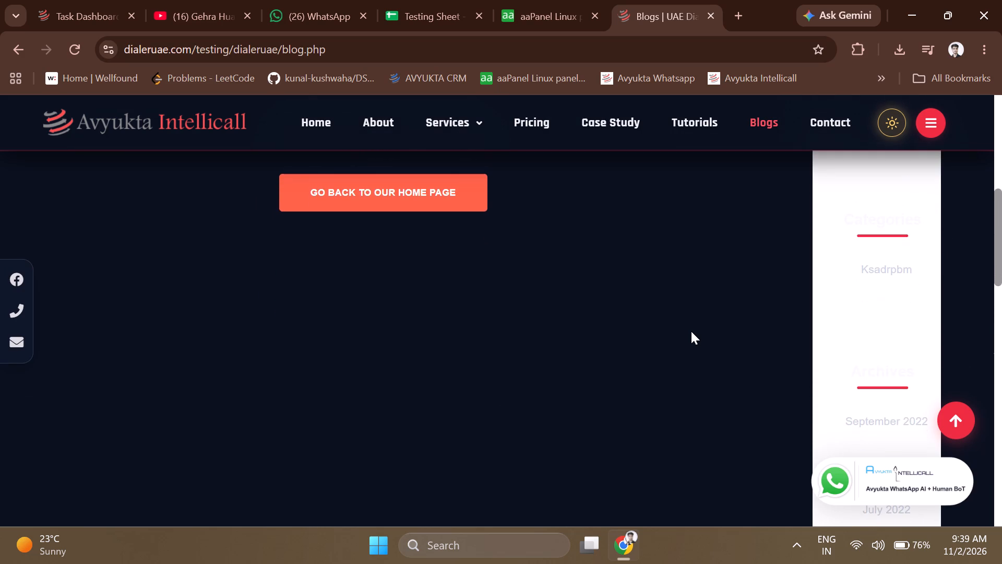
{"action": "scroll", "coordinate": [691, 331], "scroll_direction": "up", "scroll_amount": 2}
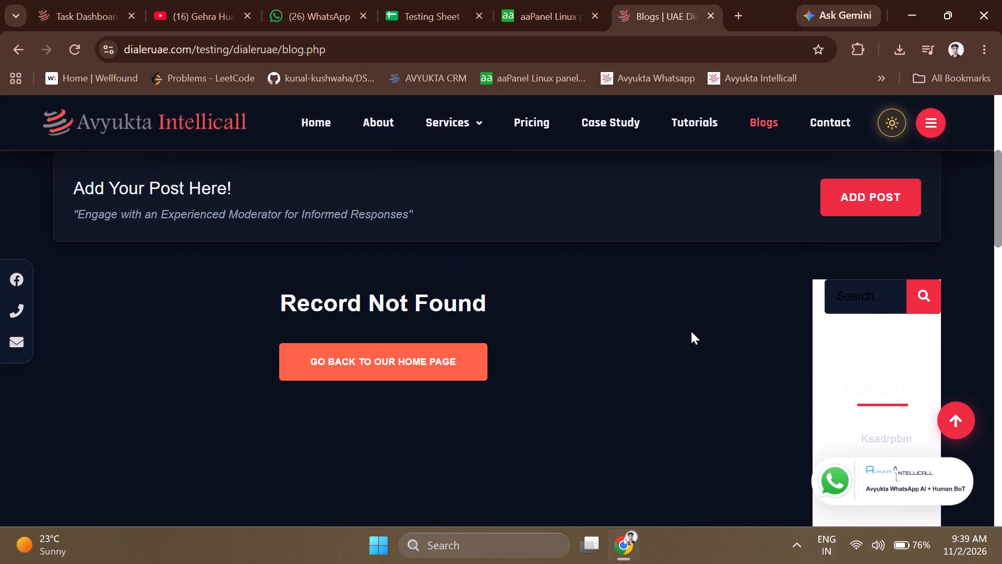
{"action": "left_click", "coordinate": [842, 298]}
{"action": "left_click", "coordinate": [696, 300]}
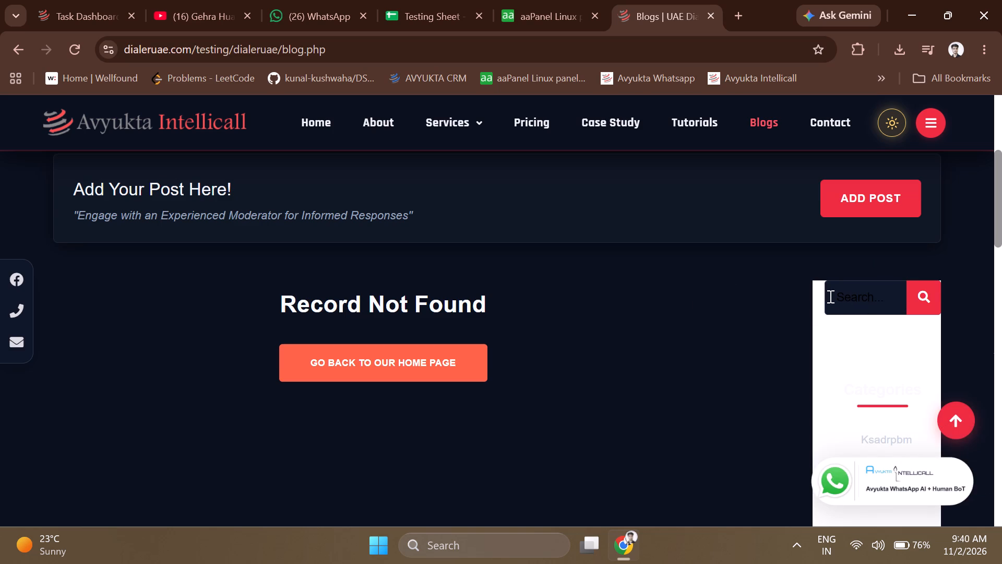
Finish examining the Blogs sidebar in dark mode, and switch the page back to light mode to compare its Categories and Archives.
{"action": "scroll", "coordinate": [851, 349], "scroll_direction": "down", "scroll_amount": 3}
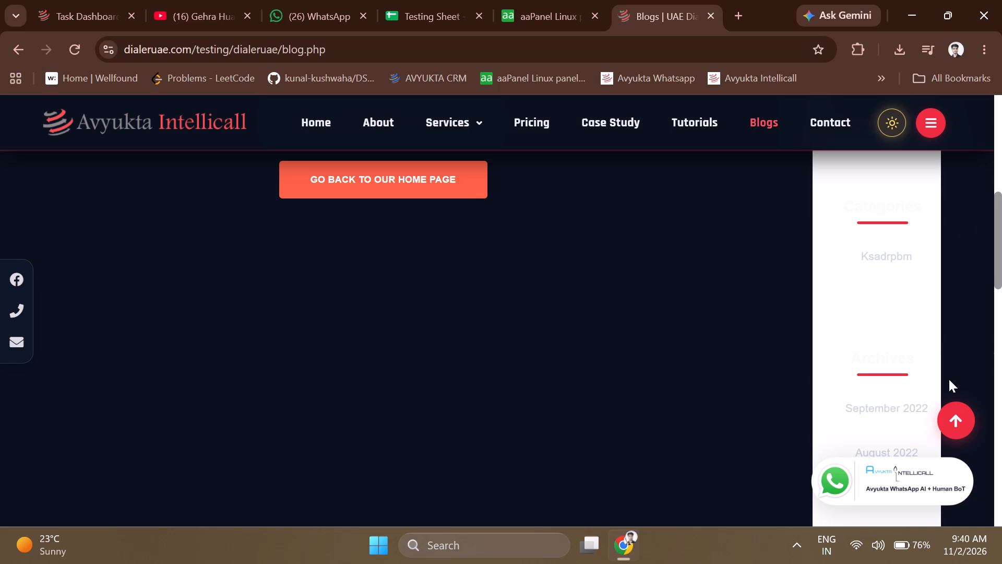
{"action": "scroll", "coordinate": [949, 379], "scroll_direction": "down", "scroll_amount": 6}
{"action": "scroll", "coordinate": [949, 379], "scroll_direction": "up", "scroll_amount": 11}
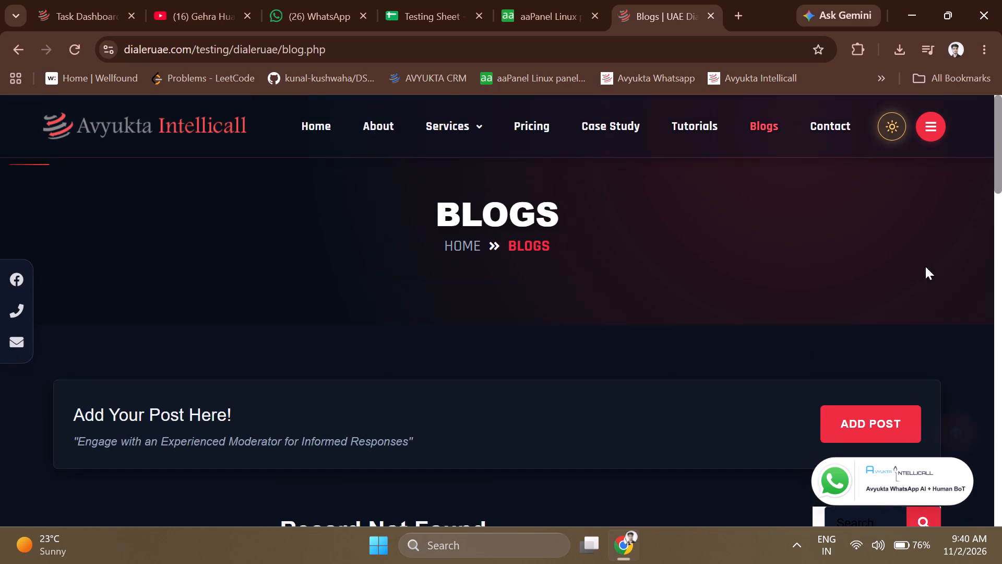
{"action": "left_click", "coordinate": [885, 118]}
{"action": "scroll", "coordinate": [684, 223], "scroll_direction": "down", "scroll_amount": 1}
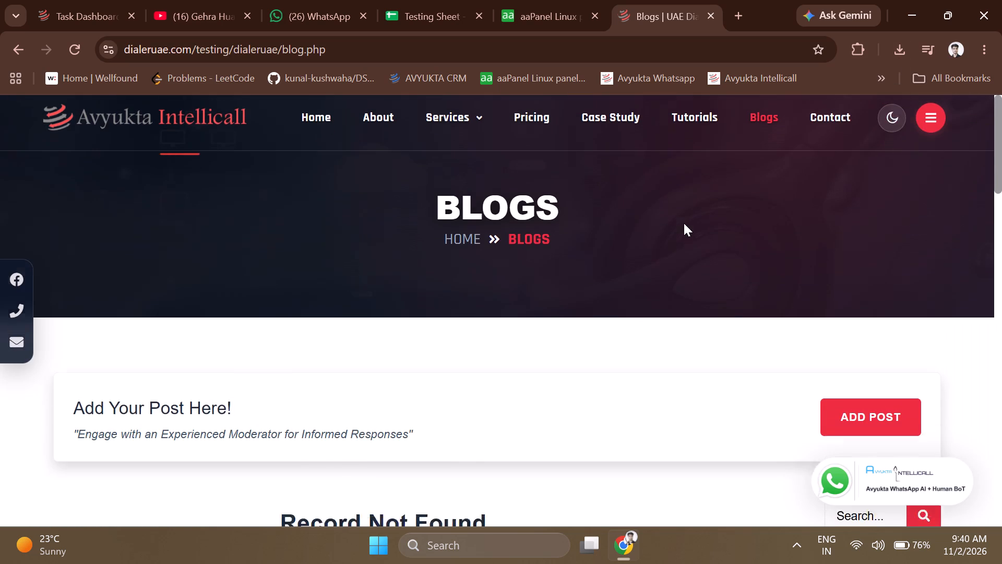
{"action": "scroll", "coordinate": [684, 223], "scroll_direction": "down", "scroll_amount": 3}
{"action": "scroll", "coordinate": [797, 300], "scroll_direction": "down", "scroll_amount": 3}
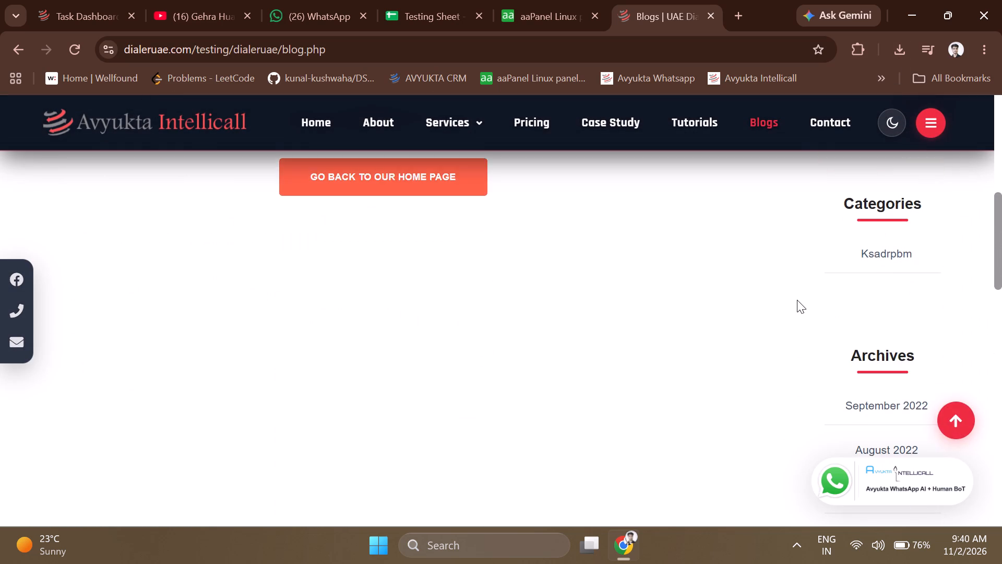
{"action": "scroll", "coordinate": [797, 300], "scroll_direction": "up", "scroll_amount": 9}
Check the About and Home navigation links, and load the test site's home page at dialeruae.com/testing/dialeruae/.
{"action": "left_click", "coordinate": [372, 122]}
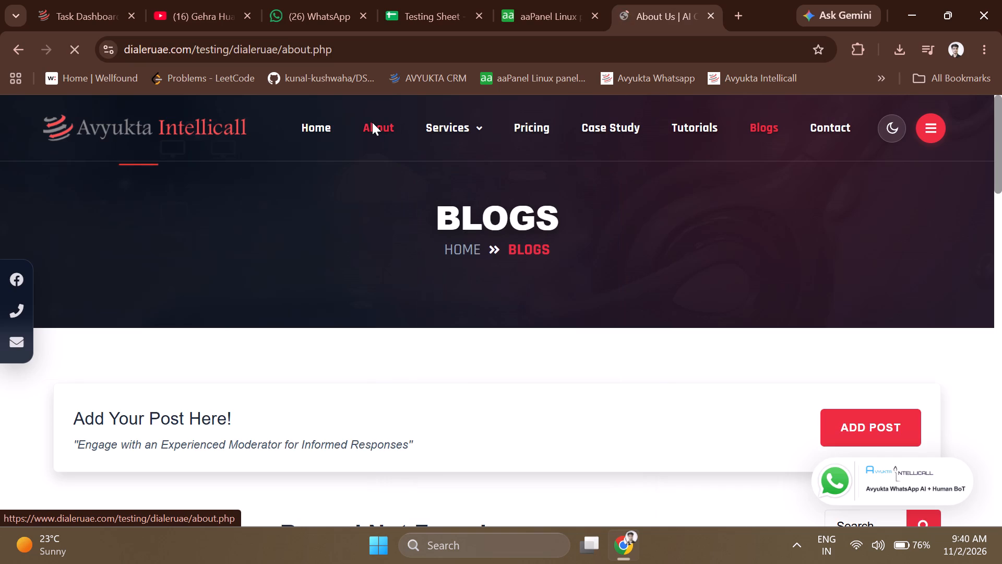
{"action": "left_click", "coordinate": [325, 119]}
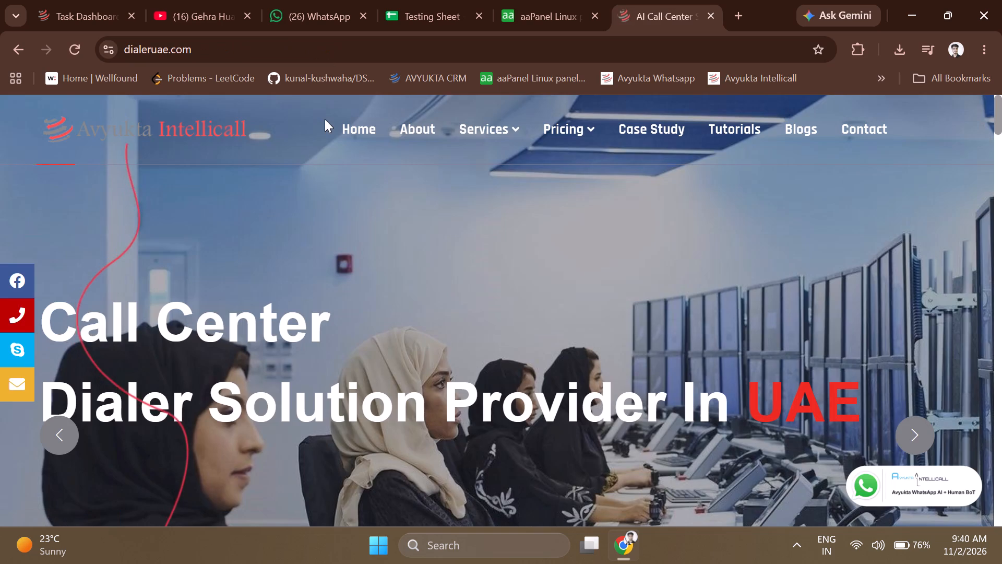
{"action": "left_click", "coordinate": [22, 44]}
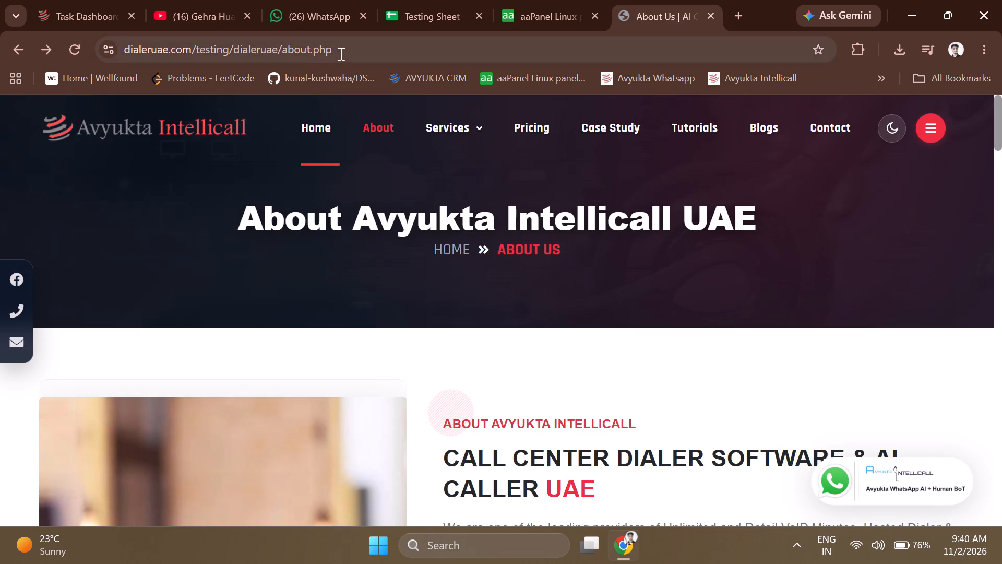
{"action": "left_click_drag", "start_coordinate": [340, 53], "coordinate": [281, 67]}
{"action": "key", "text": "BackSpace"}
{"action": "key", "text": "Return"}
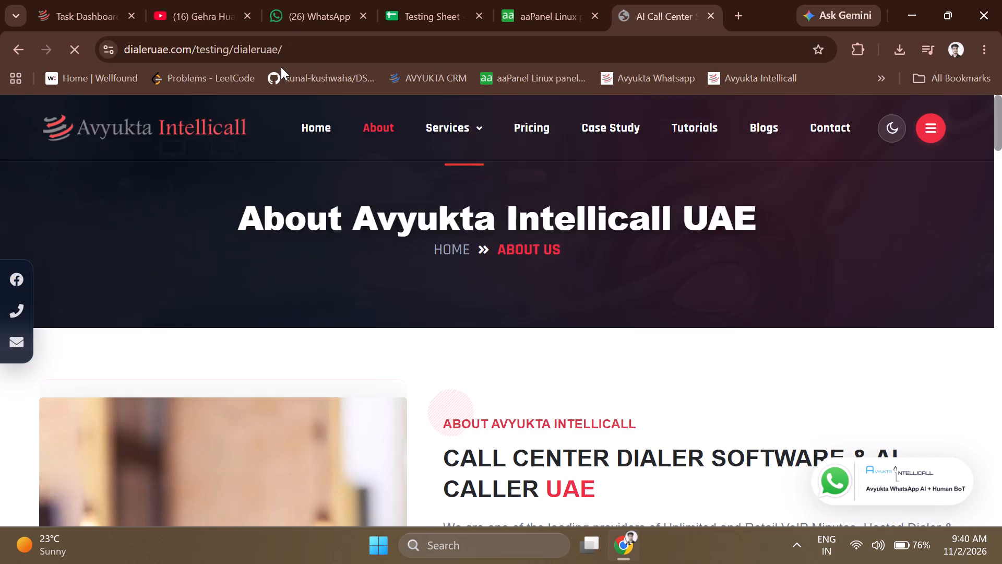
Review the listed dialeruae.com issues in the Testing Sheet spreadsheet.
{"action": "left_click", "coordinate": [392, 0]}
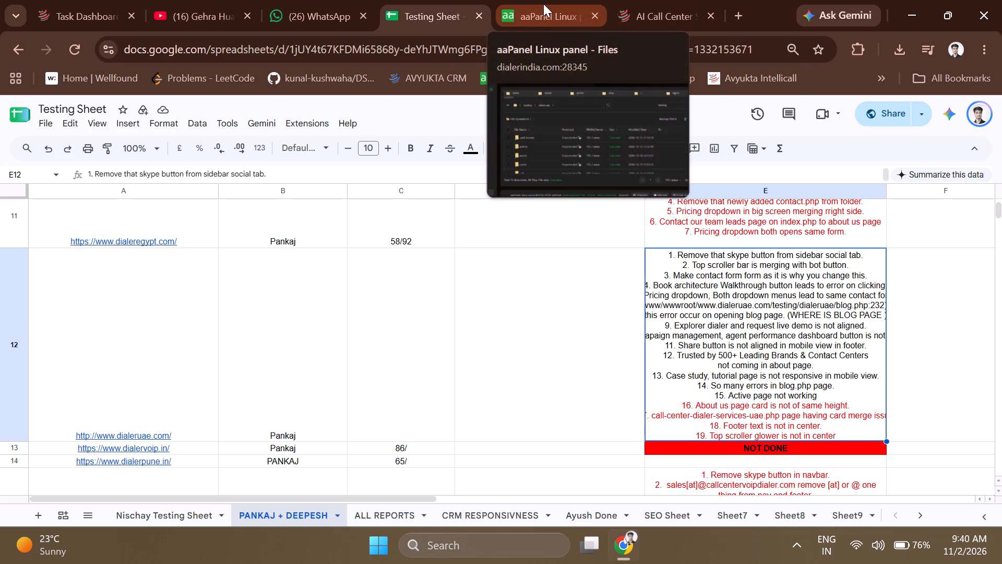
Return to the test site's home page and examine its desktop layout from the hero banner down to the footer.
{"action": "left_click", "coordinate": [677, 0]}
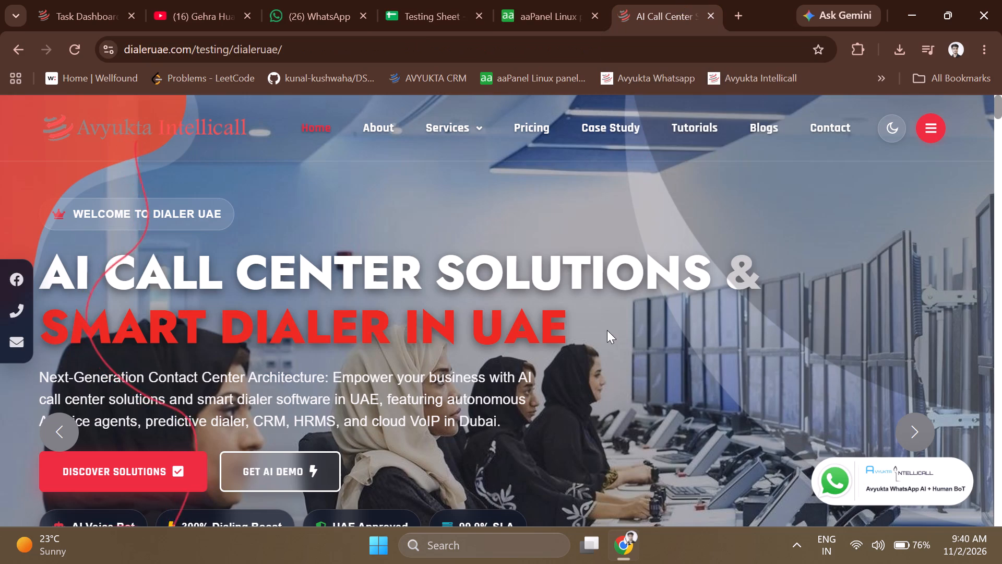
{"action": "scroll", "coordinate": [607, 330], "scroll_direction": "down", "scroll_amount": 11}
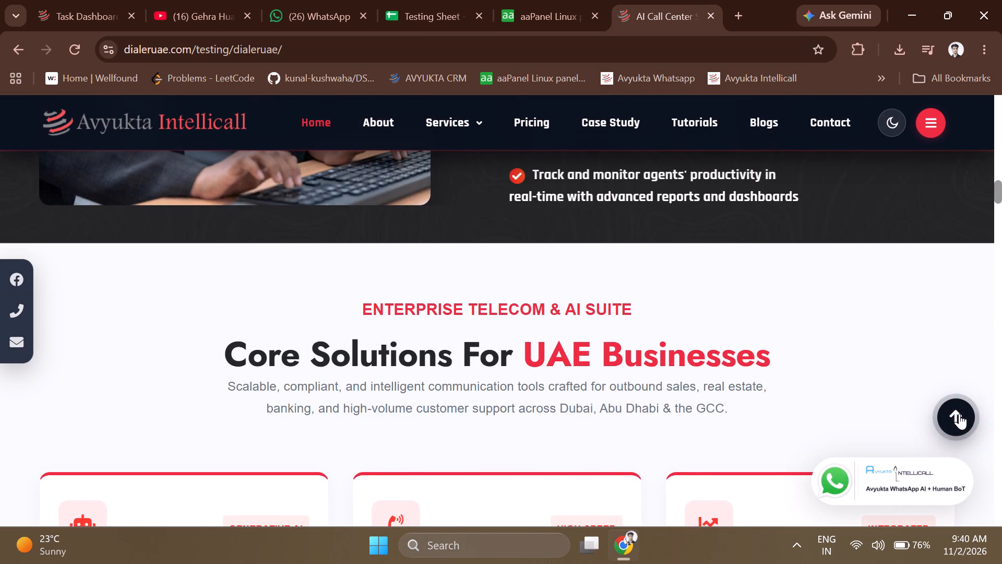
{"action": "scroll", "coordinate": [584, 309], "scroll_direction": "down", "scroll_amount": 20}
{"action": "scroll", "coordinate": [584, 309], "scroll_direction": "down", "scroll_amount": 20}
{"action": "scroll", "coordinate": [584, 309], "scroll_direction": "down", "scroll_amount": 1}
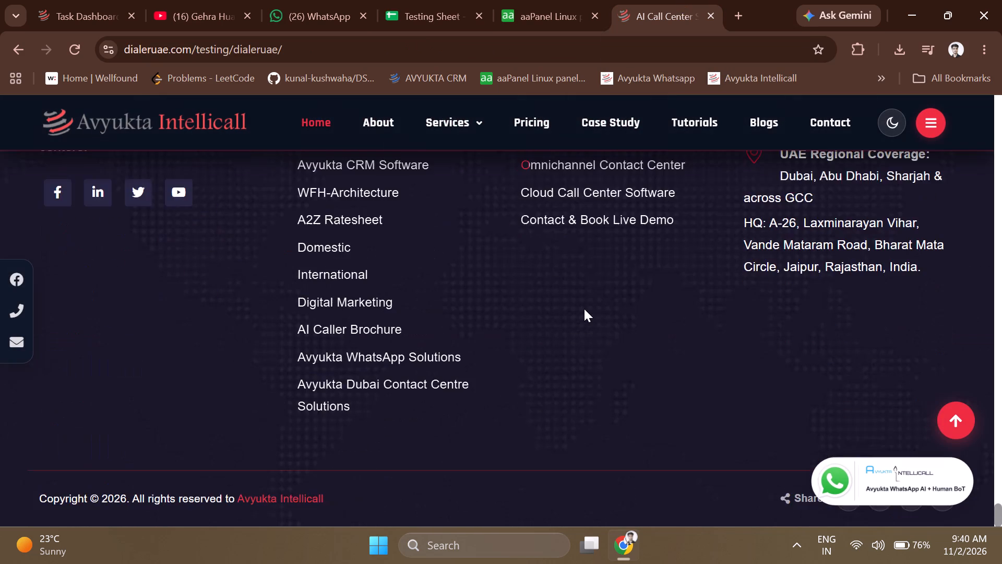
{"action": "scroll", "coordinate": [584, 309], "scroll_direction": "up", "scroll_amount": 3}
{"action": "scroll", "coordinate": [423, 275], "scroll_direction": "down", "scroll_amount": 1}
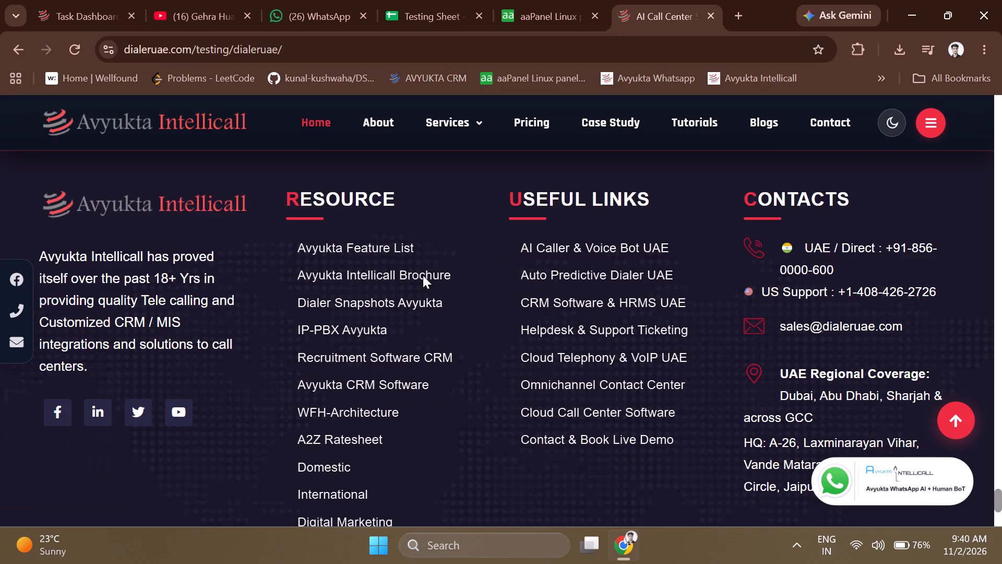
{"action": "scroll", "coordinate": [423, 275], "scroll_direction": "down", "scroll_amount": 1}
Examine the home page footer's alignment, including its copyright and share rows, in the DevTools mobile view, and close DevTools.
{"action": "key", "text": "F12"}
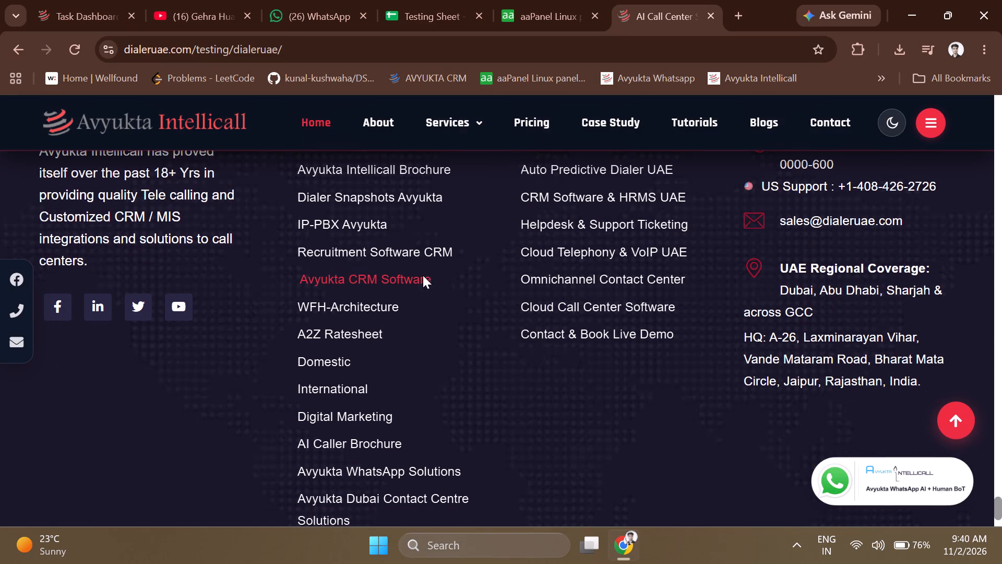
{"action": "scroll", "coordinate": [250, 297], "scroll_direction": "down", "scroll_amount": 9}
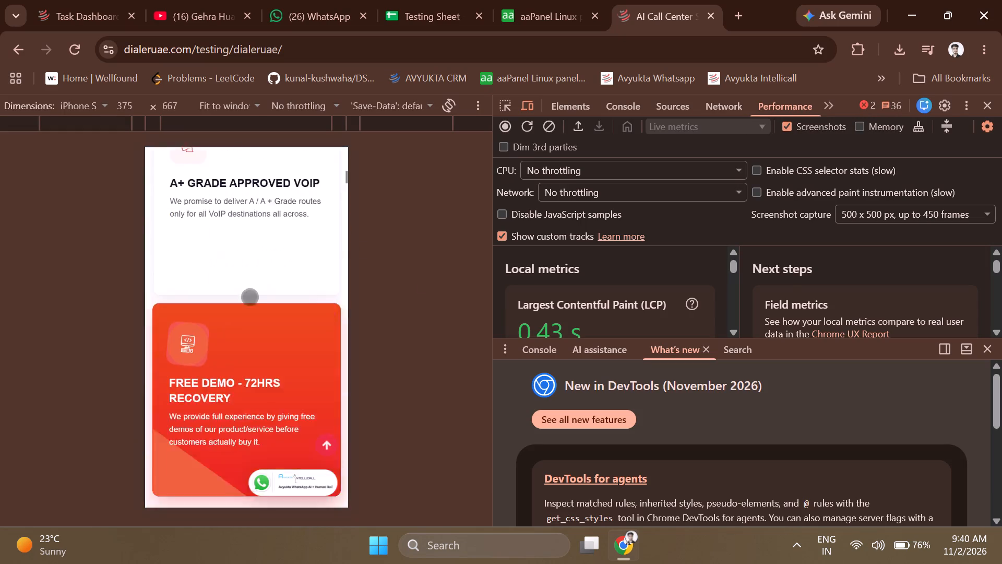
{"action": "scroll", "coordinate": [250, 297], "scroll_direction": "down", "scroll_amount": 20}
{"action": "scroll", "coordinate": [250, 297], "scroll_direction": "down", "scroll_amount": 20}
{"action": "scroll", "coordinate": [250, 297], "scroll_direction": "down", "scroll_amount": 3}
{"action": "scroll", "coordinate": [250, 297], "scroll_direction": "up", "scroll_amount": 2}
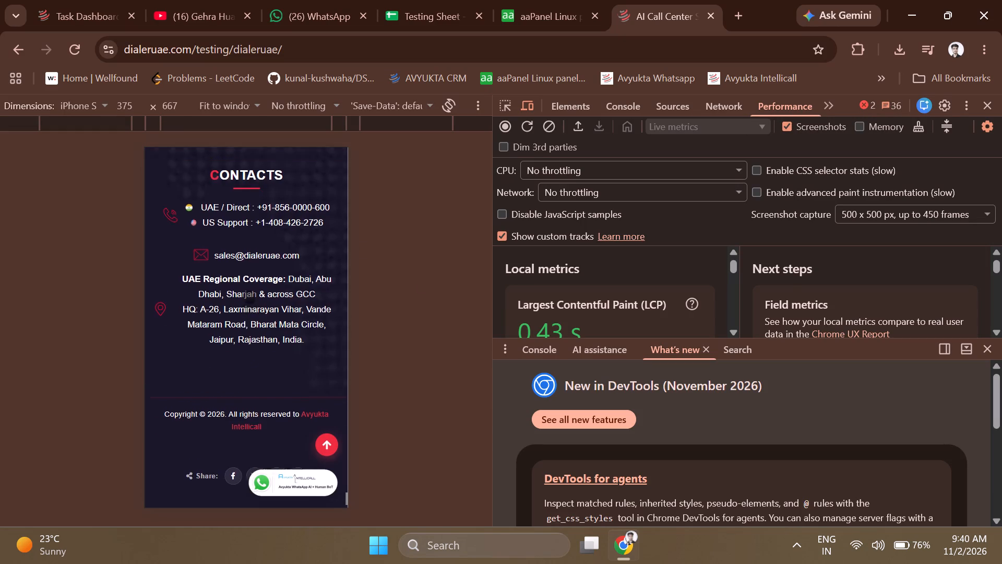
{"action": "scroll", "coordinate": [250, 297], "scroll_direction": "up", "scroll_amount": 9}
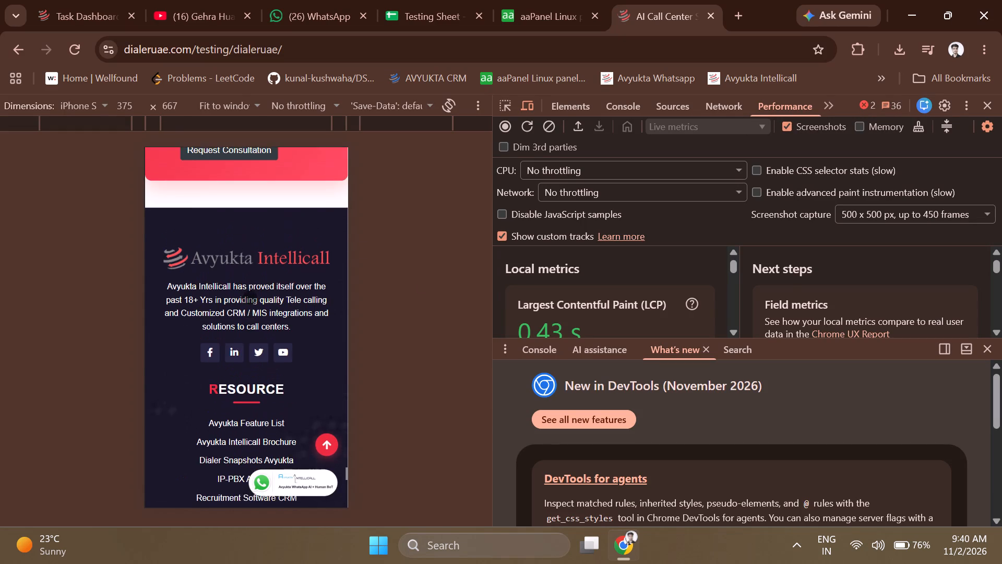
{"action": "scroll", "coordinate": [250, 297], "scroll_direction": "up", "scroll_amount": 2}
{"action": "left_click", "coordinate": [985, 105]}
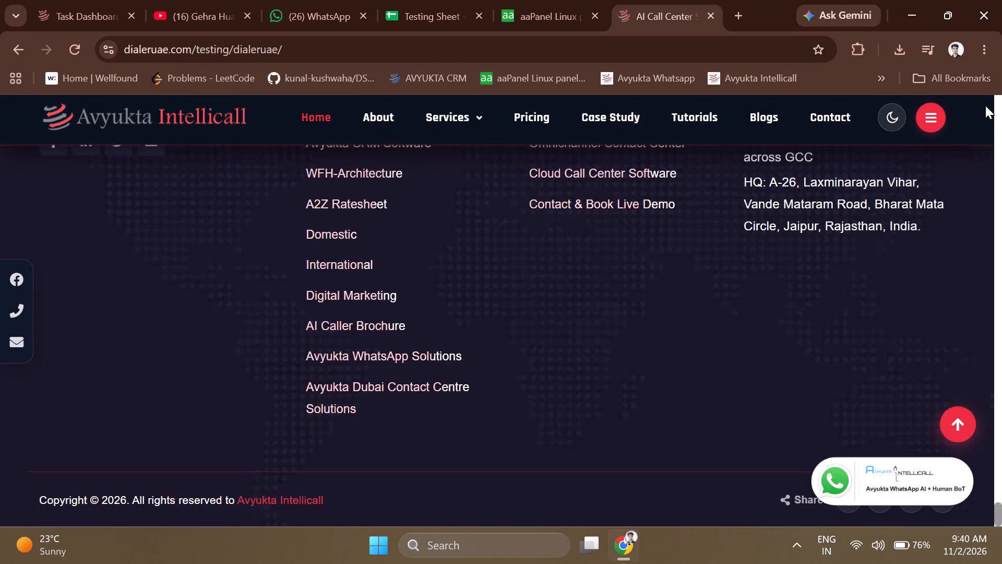
Reopen the home page in mobile view, open its navigation menu, and check the Services submenu by expanding and collapsing it.
{"action": "scroll", "coordinate": [682, 196], "scroll_direction": "up", "scroll_amount": 20}
{"action": "scroll", "coordinate": [682, 196], "scroll_direction": "up", "scroll_amount": 15}
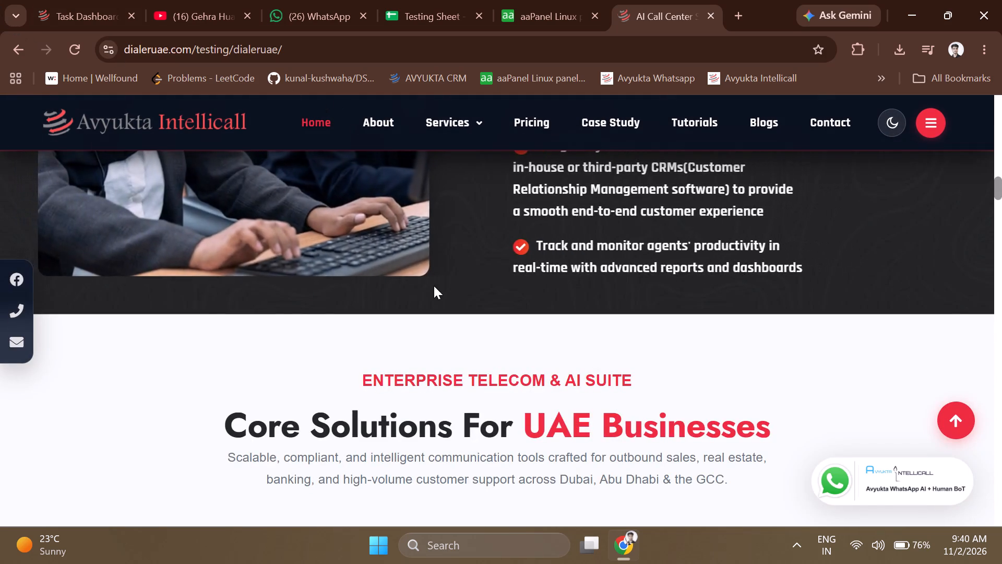
{"action": "scroll", "coordinate": [434, 286], "scroll_direction": "up", "scroll_amount": 20}
{"action": "scroll", "coordinate": [434, 286], "scroll_direction": "up", "scroll_amount": 6}
{"action": "key", "text": "F12"}
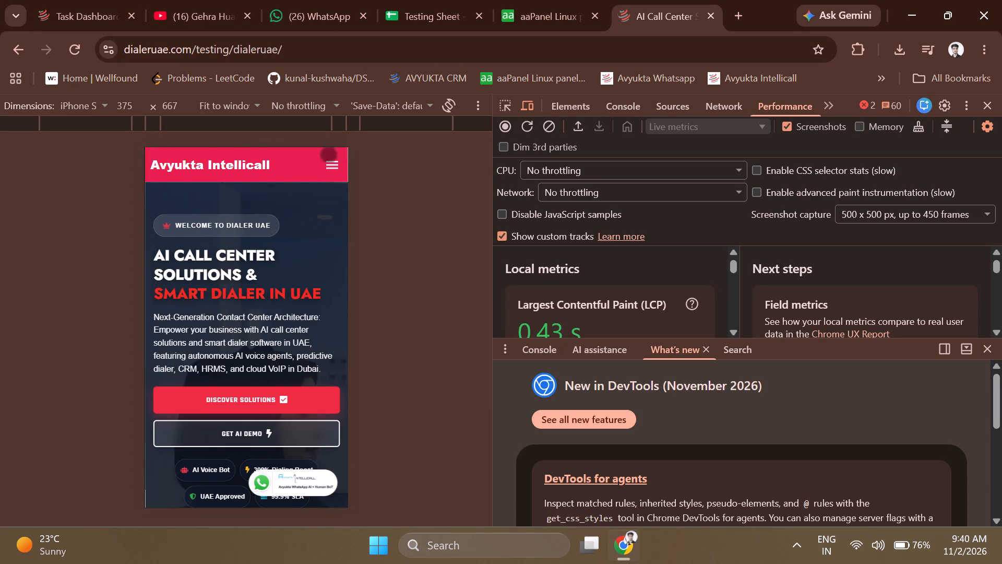
{"action": "left_click", "coordinate": [330, 165]}
{"action": "left_click", "coordinate": [334, 250]}
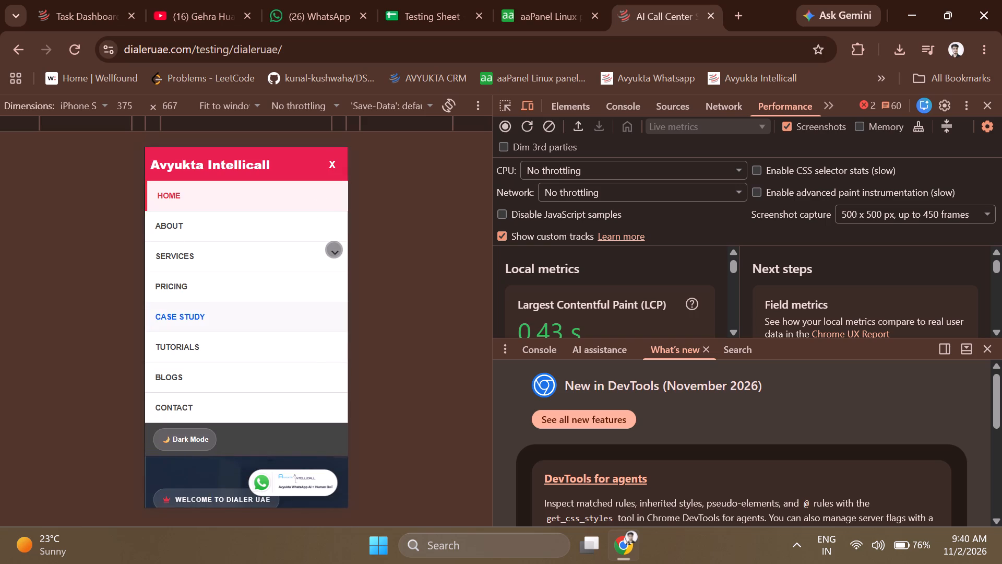
{"action": "scroll", "coordinate": [232, 361], "scroll_direction": "down", "scroll_amount": 3}
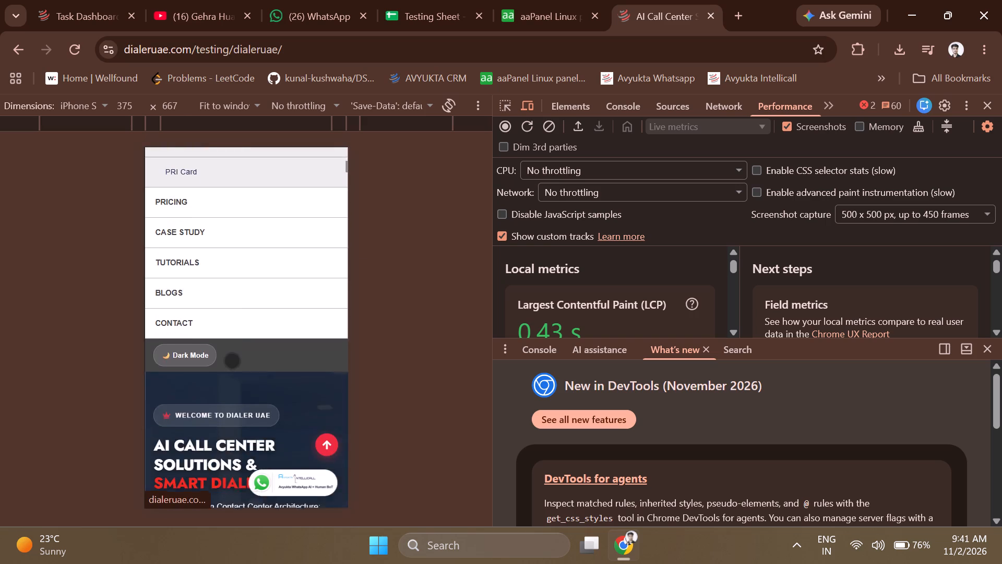
{"action": "scroll", "coordinate": [232, 361], "scroll_direction": "down", "scroll_amount": 1}
{"action": "left_click", "coordinate": [333, 254]}
Examine the mobile home page from the hero banner through the Core Solutions For UAE Businesses cards.
{"action": "scroll", "coordinate": [259, 310], "scroll_direction": "down", "scroll_amount": 1}
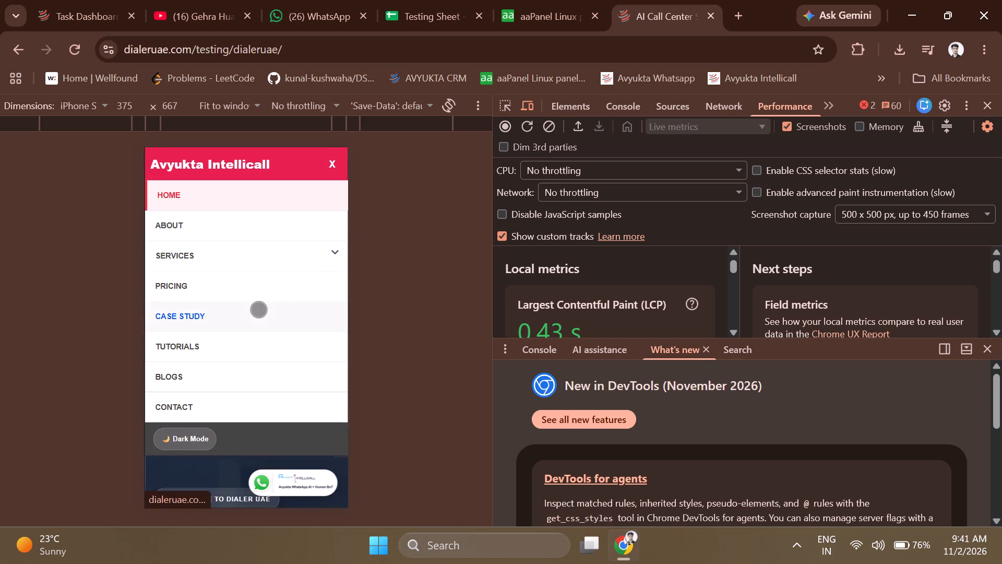
{"action": "scroll", "coordinate": [259, 310], "scroll_direction": "down", "scroll_amount": 5}
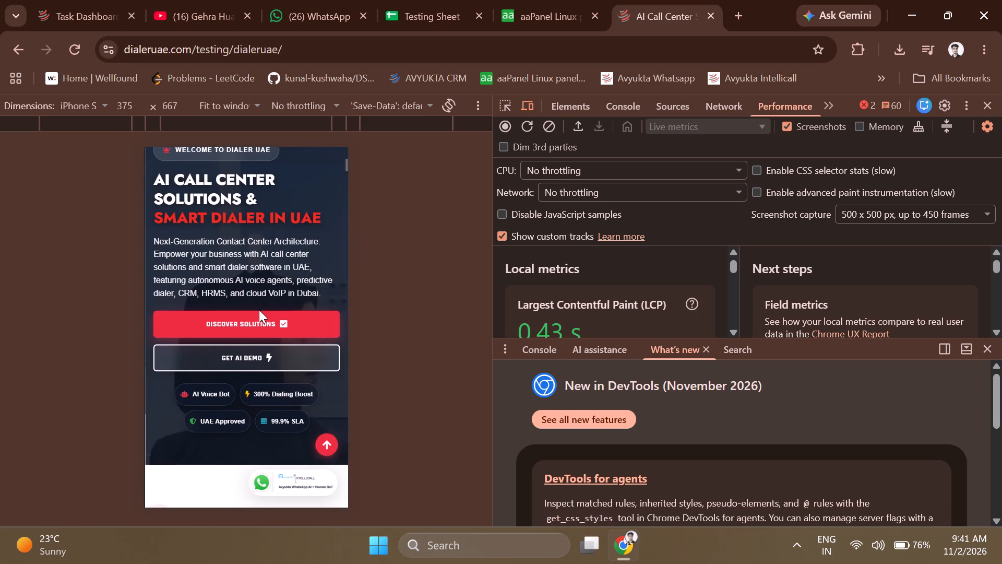
{"action": "scroll", "coordinate": [259, 310], "scroll_direction": "down", "scroll_amount": 8}
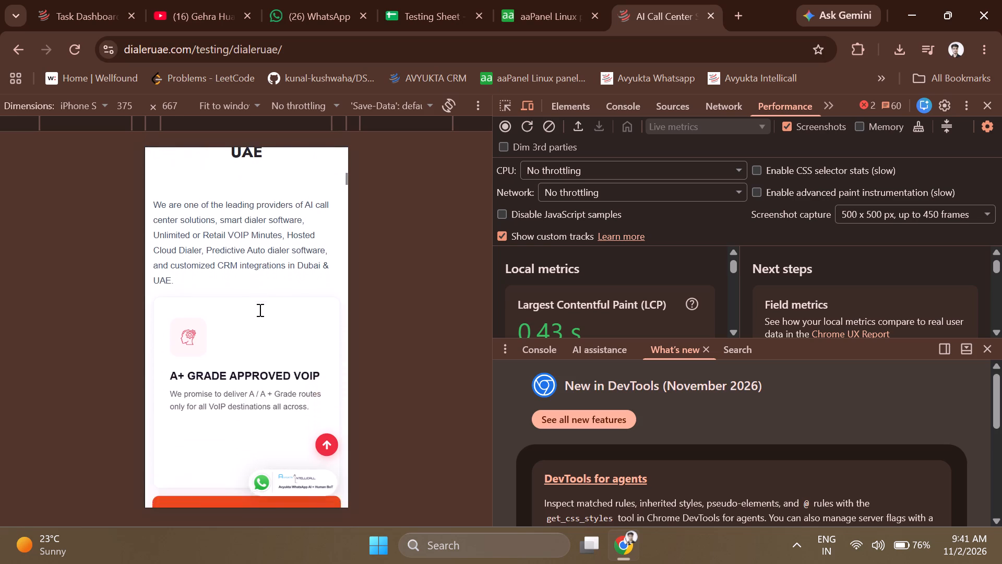
{"action": "scroll", "coordinate": [259, 310], "scroll_direction": "down", "scroll_amount": 8}
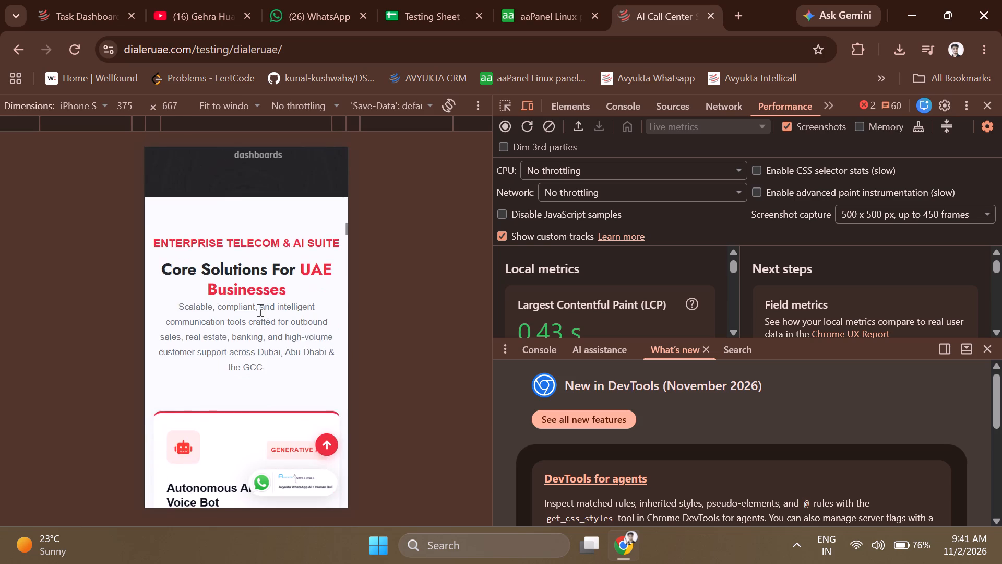
{"action": "scroll", "coordinate": [259, 310], "scroll_direction": "down", "scroll_amount": 9}
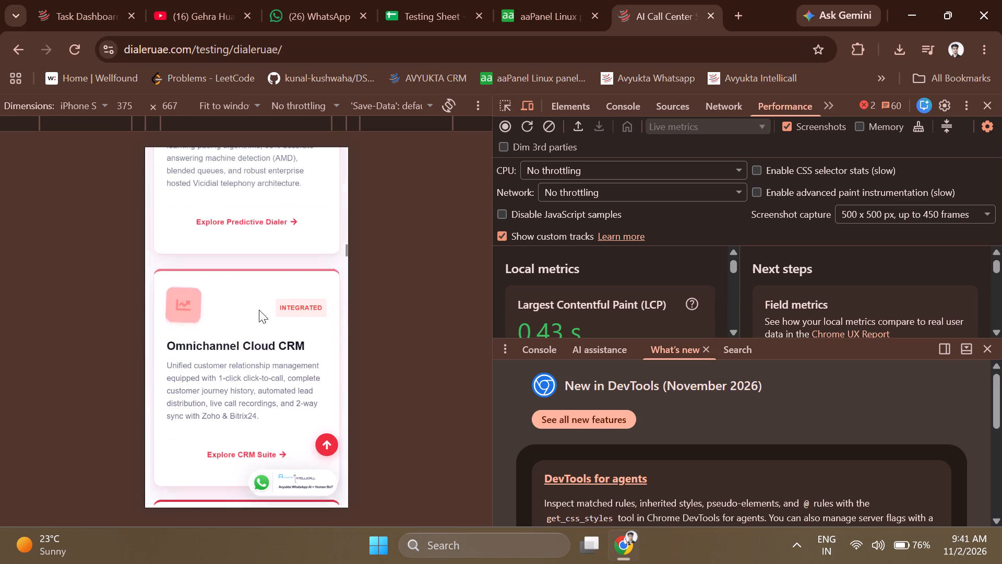
{"action": "scroll", "coordinate": [259, 310], "scroll_direction": "down", "scroll_amount": 10}
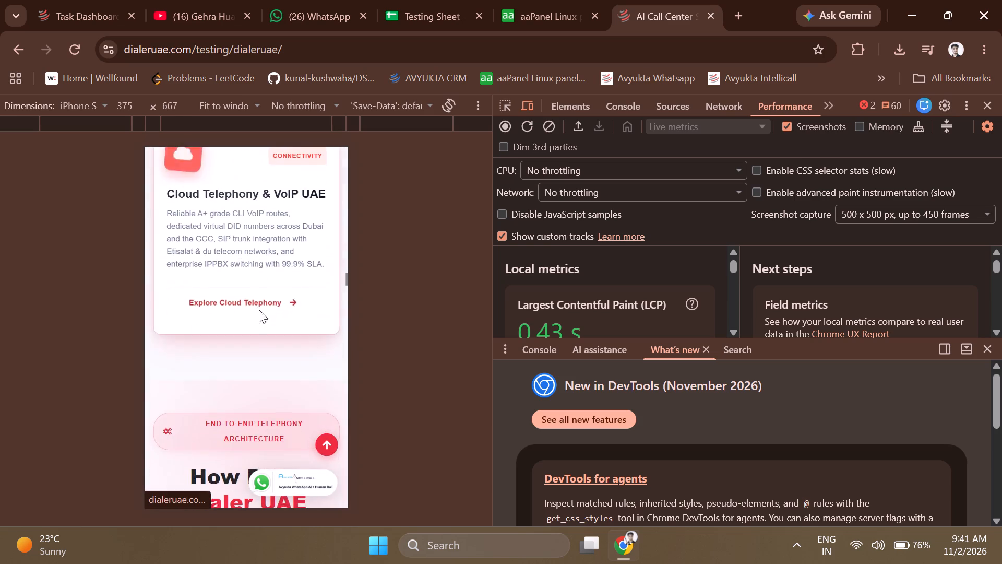
Examine the End-to-End Telephony Architecture step cards in mobile view and test the Next: Screen-Pop label on step 2.
{"action": "scroll", "coordinate": [259, 310], "scroll_direction": "down", "scroll_amount": 15}
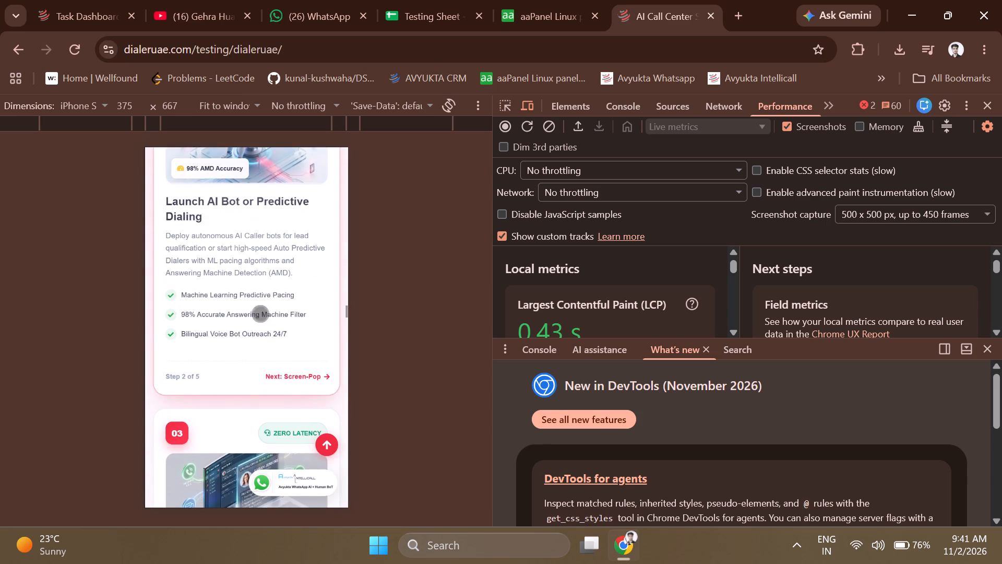
{"action": "left_click", "coordinate": [287, 372]}
{"action": "left_click", "coordinate": [287, 372]}
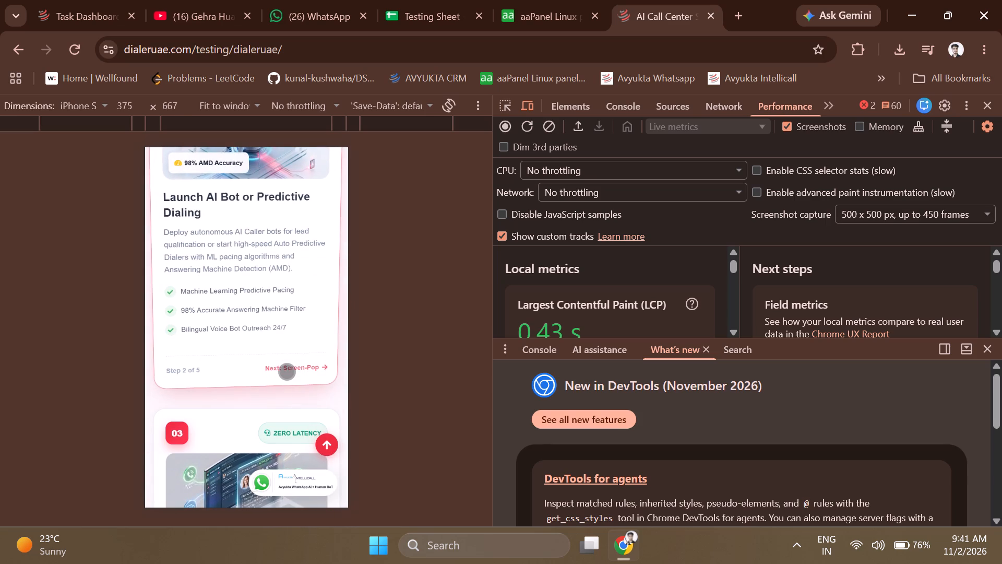
{"action": "scroll", "coordinate": [287, 372], "scroll_direction": "down", "scroll_amount": 9}
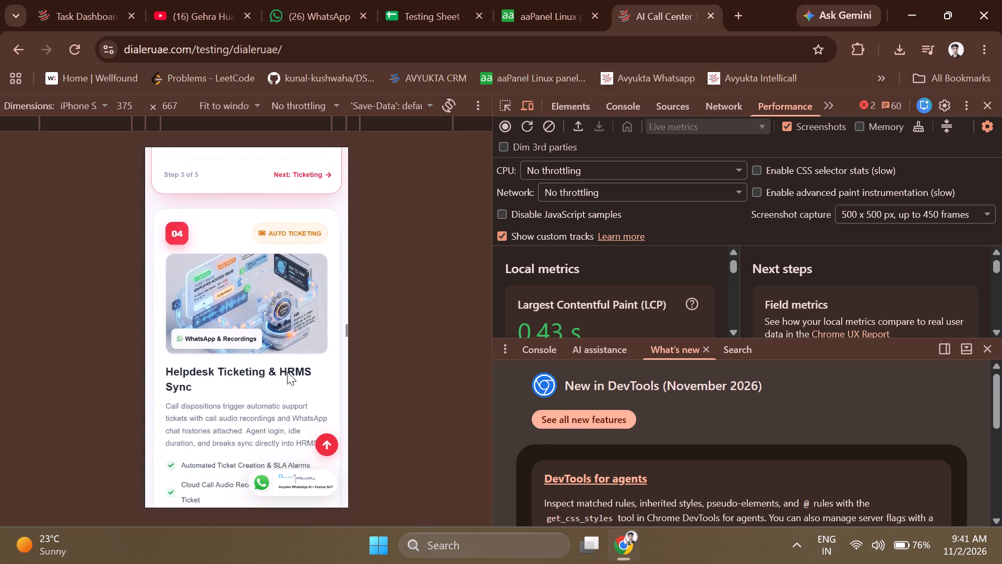
{"action": "scroll", "coordinate": [287, 372], "scroll_direction": "down", "scroll_amount": 11}
Check the button above the Live Demonstration section by opening its enquiry form, and close the form.
{"action": "scroll", "coordinate": [287, 372], "scroll_direction": "up", "scroll_amount": 1}
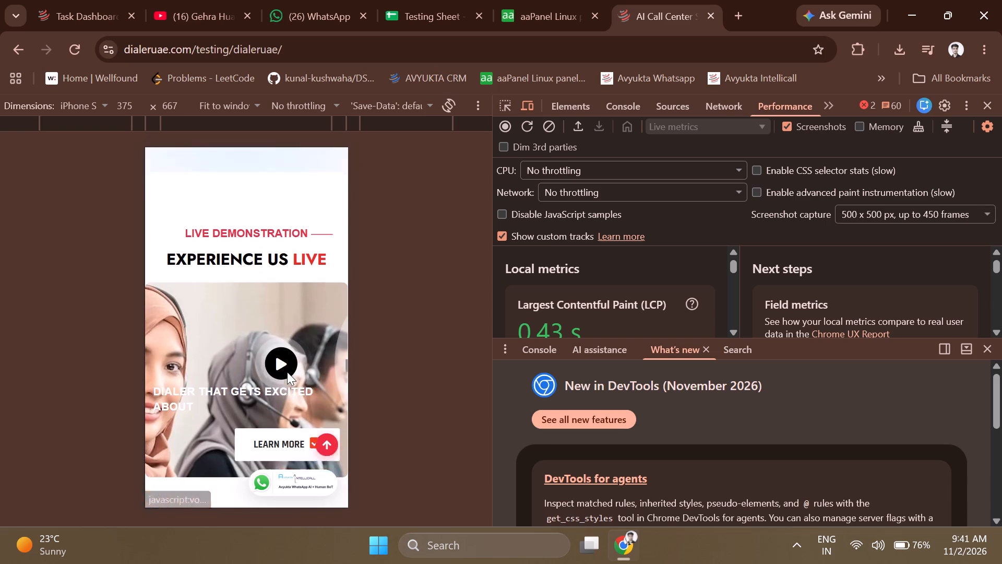
{"action": "scroll", "coordinate": [287, 372], "scroll_direction": "up", "scroll_amount": 2}
{"action": "left_click", "coordinate": [265, 219]}
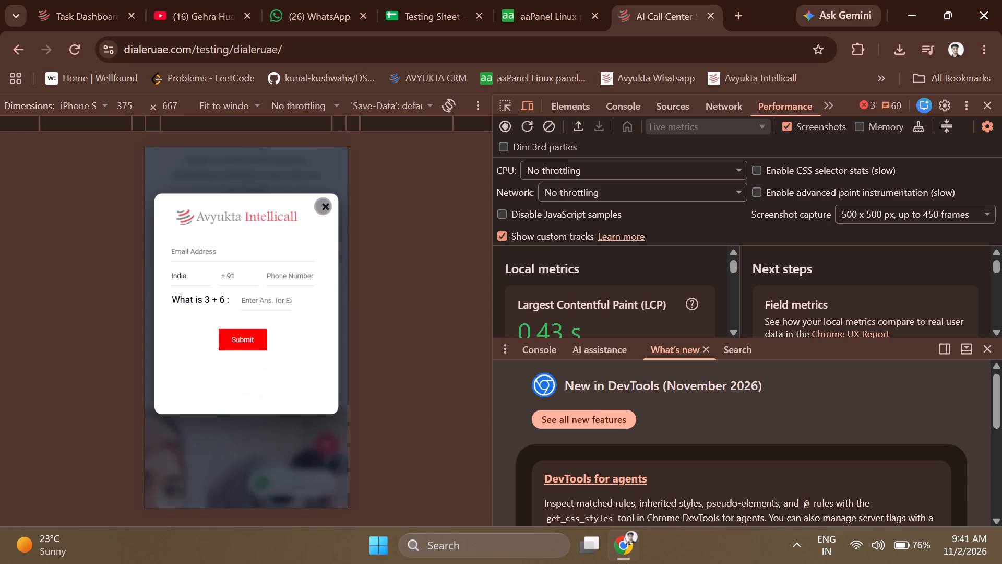
{"action": "left_click", "coordinate": [325, 206]}
Test the Click To Call and Multi-Campaign Management options in the call center efficiency section of the mobile home page.
{"action": "scroll", "coordinate": [279, 298], "scroll_direction": "down", "scroll_amount": 5}
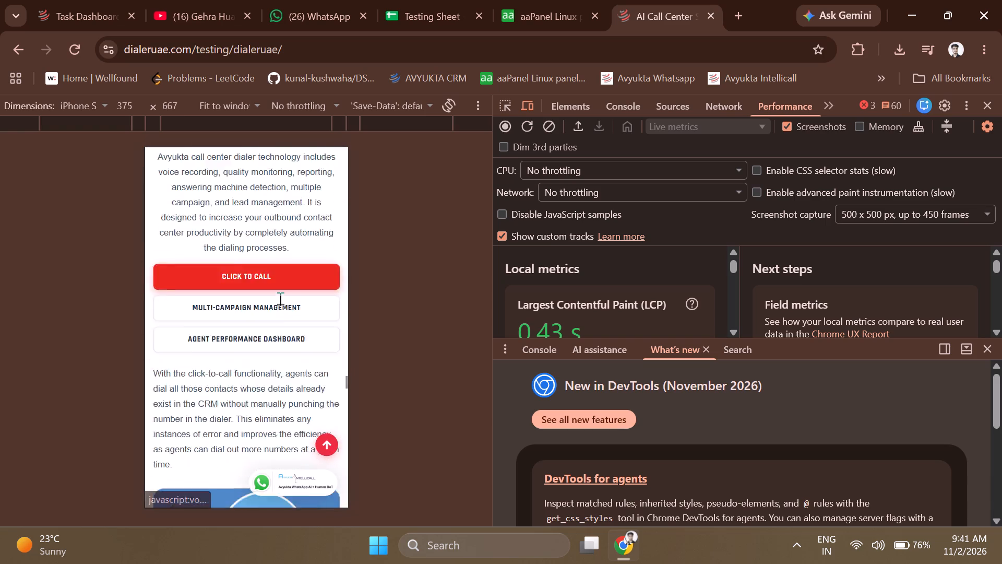
{"action": "scroll", "coordinate": [279, 298], "scroll_direction": "down", "scroll_amount": 1}
{"action": "scroll", "coordinate": [269, 251], "scroll_direction": "down", "scroll_amount": 2}
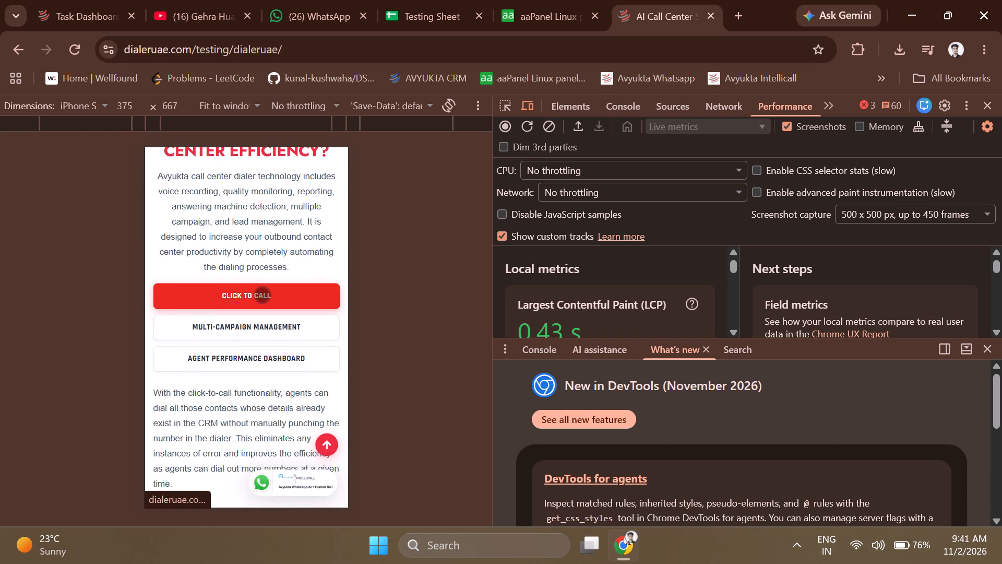
{"action": "left_click", "coordinate": [263, 295]}
{"action": "left_click", "coordinate": [238, 290]}
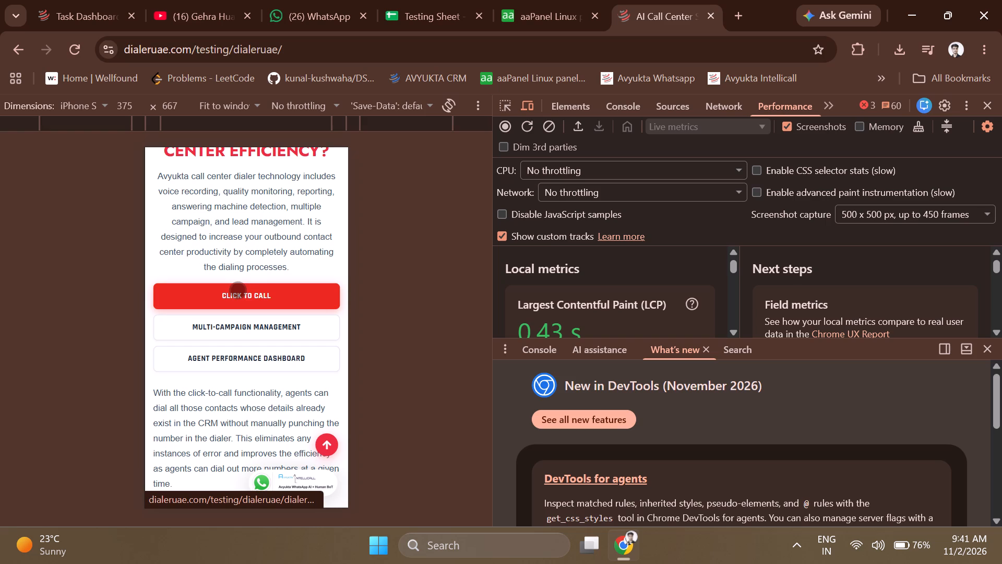
{"action": "triple_click", "coordinate": [252, 302]}
{"action": "triple_click", "coordinate": [252, 302]}
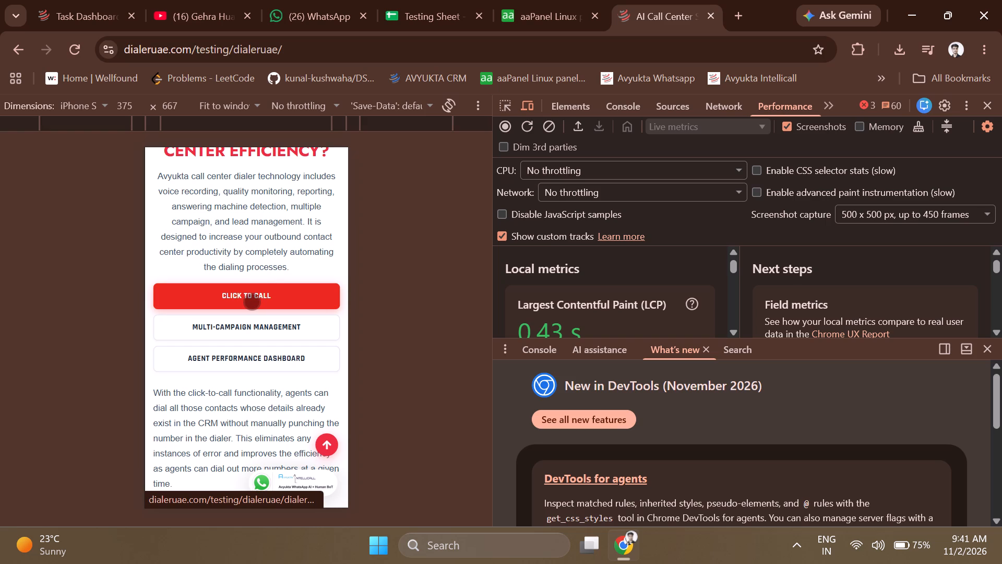
{"action": "triple_click", "coordinate": [252, 302]}
{"action": "double_click", "coordinate": [252, 302]}
{"action": "left_click", "coordinate": [249, 327]}
{"action": "left_click", "coordinate": [270, 288]}
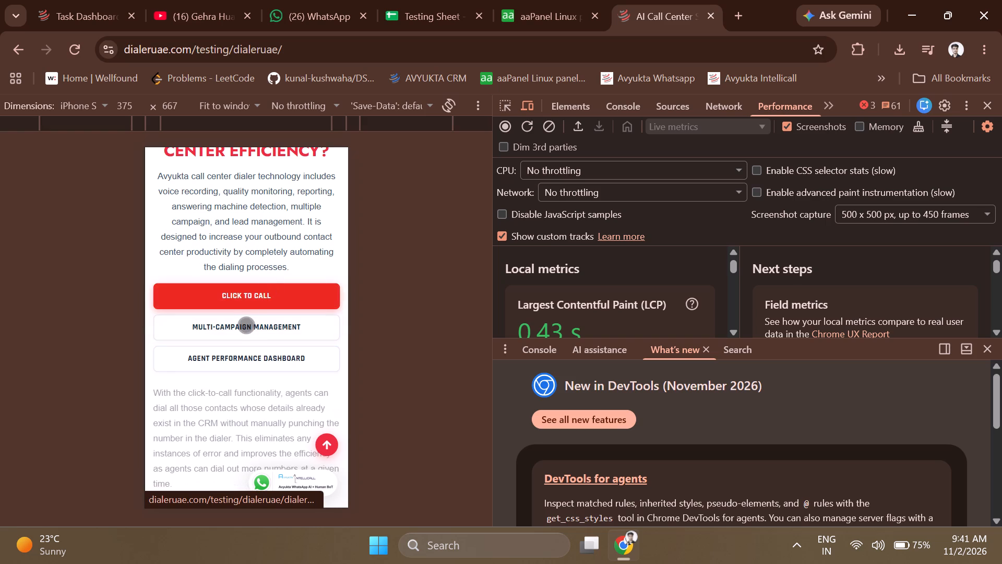
{"action": "left_click", "coordinate": [246, 325]}
Check the arrow link on the Omnichannel Contact Center Solutions card by opening it, and return to the home page.
{"action": "scroll", "coordinate": [246, 325], "scroll_direction": "down", "scroll_amount": 6}
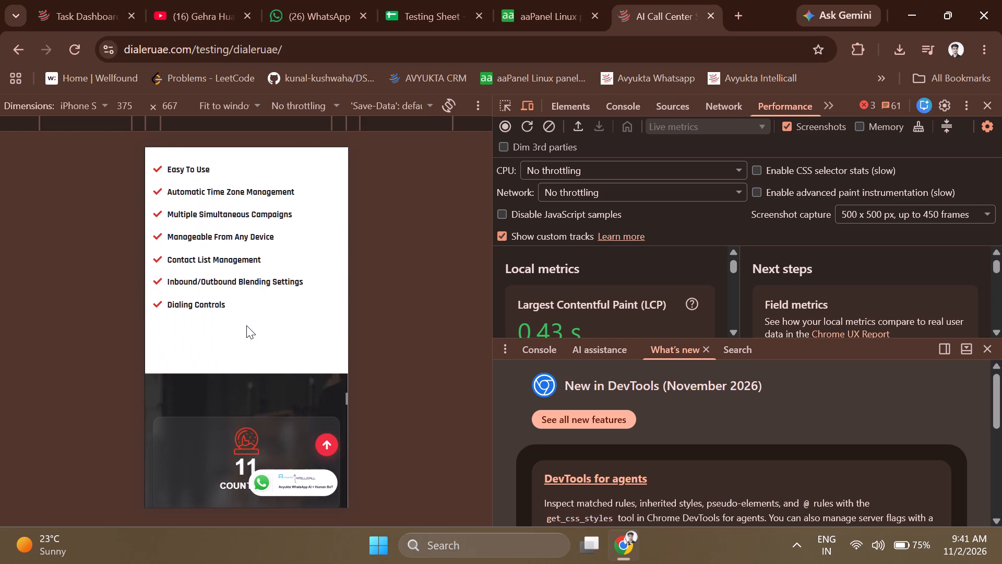
{"action": "scroll", "coordinate": [246, 325], "scroll_direction": "down", "scroll_amount": 10}
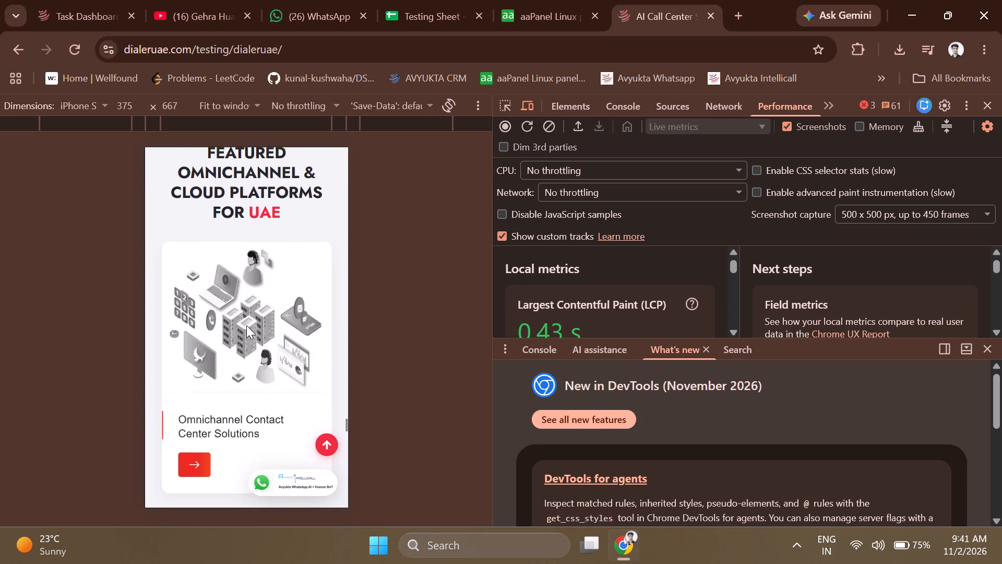
{"action": "scroll", "coordinate": [246, 325], "scroll_direction": "down", "scroll_amount": 5}
{"action": "left_click", "coordinate": [191, 233]}
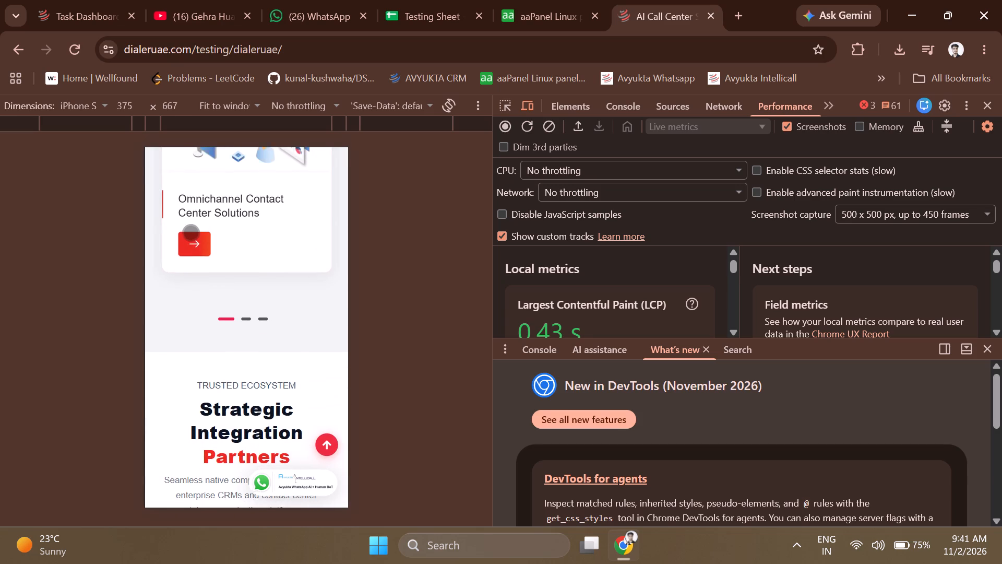
{"action": "left_click", "coordinate": [14, 53]}
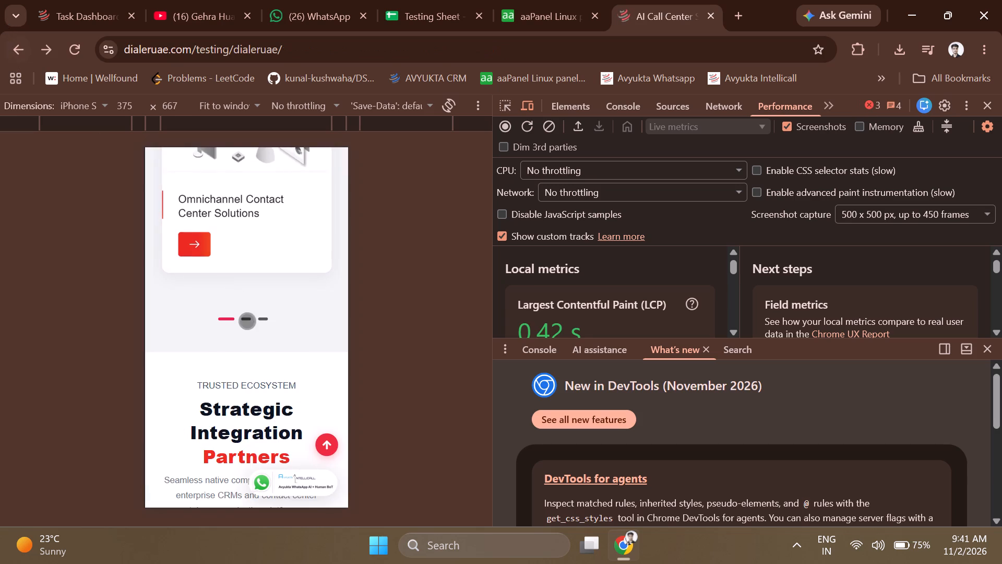
Examine the mobile home page from Strategic Integration Partners down to the footer, and return to its top navigation.
{"action": "scroll", "coordinate": [247, 321], "scroll_direction": "down", "scroll_amount": 16}
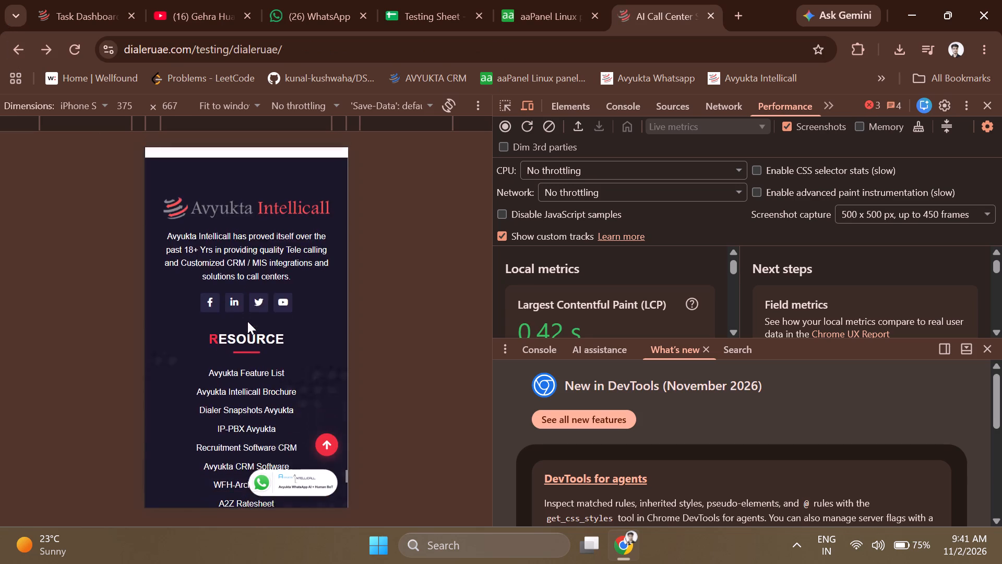
{"action": "scroll", "coordinate": [247, 321], "scroll_direction": "down", "scroll_amount": 7}
{"action": "scroll", "coordinate": [247, 321], "scroll_direction": "up", "scroll_amount": 8}
{"action": "scroll", "coordinate": [247, 321], "scroll_direction": "up", "scroll_amount": 20}
{"action": "scroll", "coordinate": [247, 321], "scroll_direction": "up", "scroll_amount": 14}
{"action": "scroll", "coordinate": [292, 274], "scroll_direction": "up", "scroll_amount": 13}
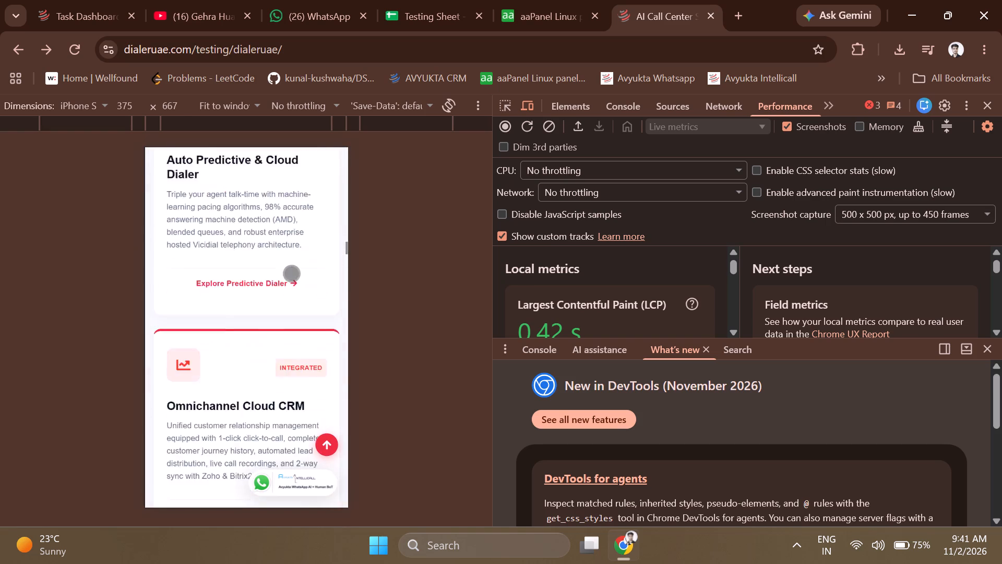
{"action": "scroll", "coordinate": [292, 274], "scroll_direction": "up", "scroll_amount": 20}
{"action": "scroll", "coordinate": [292, 274], "scroll_direction": "up", "scroll_amount": 7}
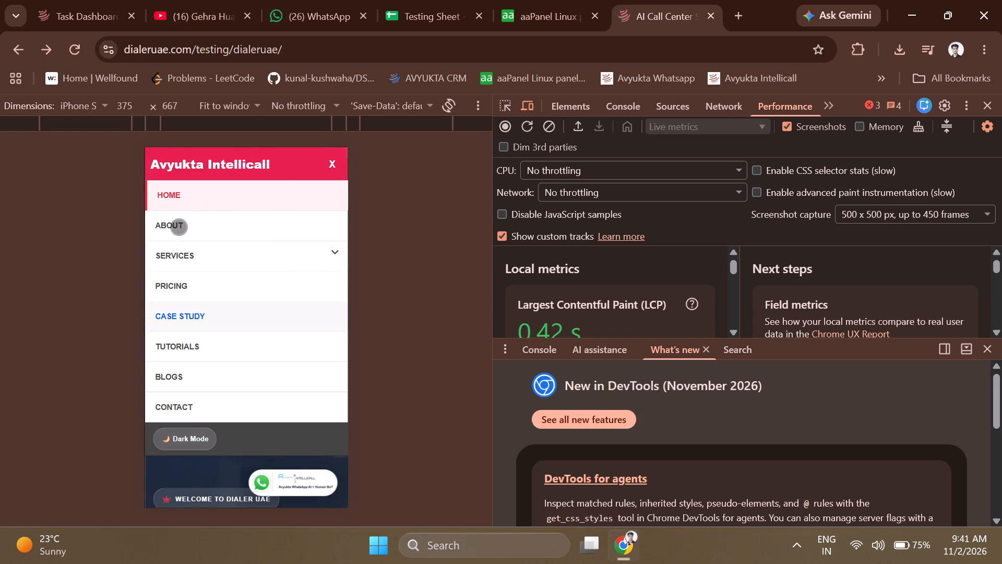
Open the About page from the mobile navigation menu and examine its introduction section.
{"action": "left_click", "coordinate": [179, 227]}
{"action": "scroll", "coordinate": [243, 329], "scroll_direction": "down", "scroll_amount": 4}
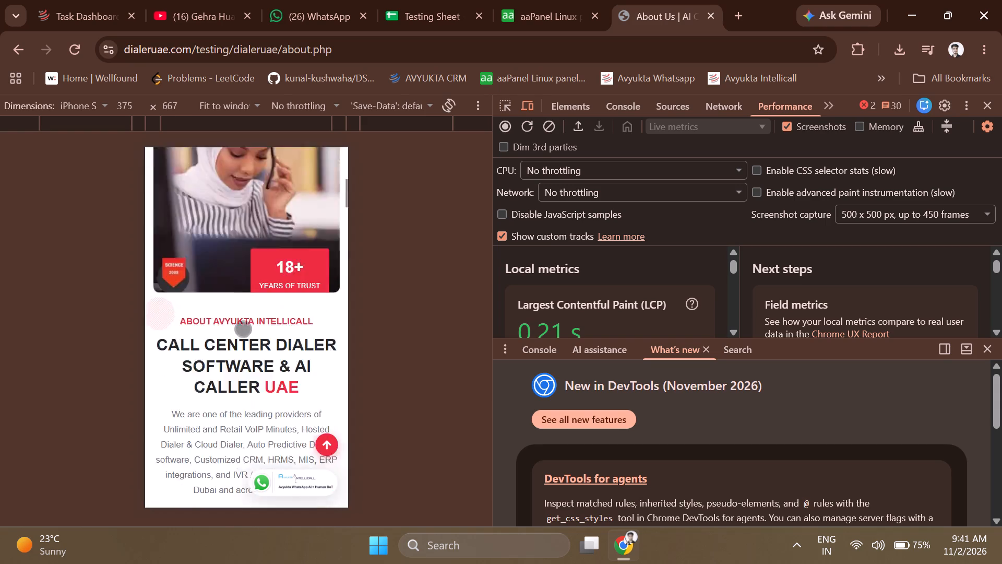
{"action": "scroll", "coordinate": [244, 320], "scroll_direction": "down", "scroll_amount": 1}
Open the Services page from the mobile navigation menu and examine the layout of its service cards.
{"action": "left_click", "coordinate": [334, 158]}
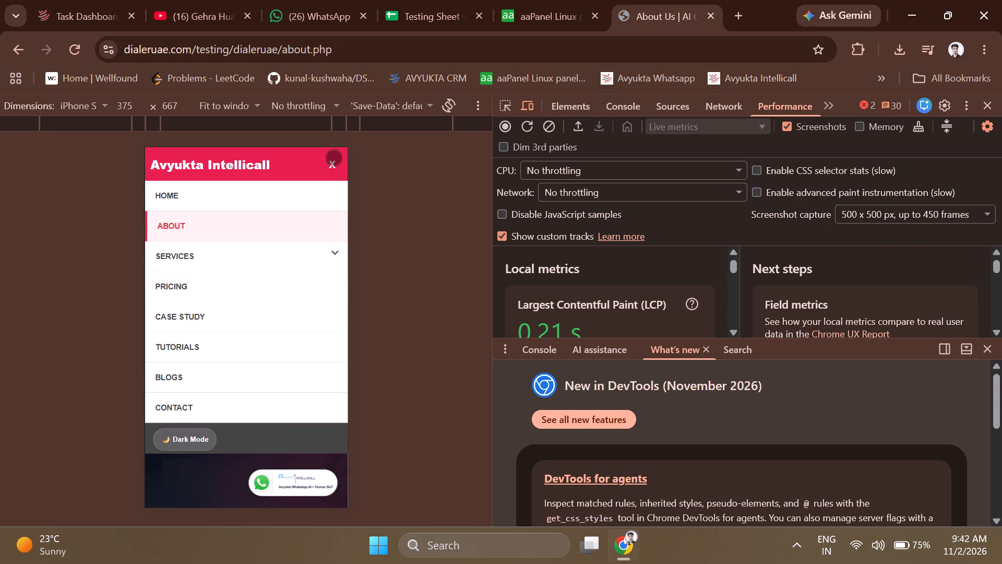
{"action": "scroll", "coordinate": [330, 160], "scroll_direction": "left", "scroll_amount": 1}
{"action": "left_click", "coordinate": [185, 264]}
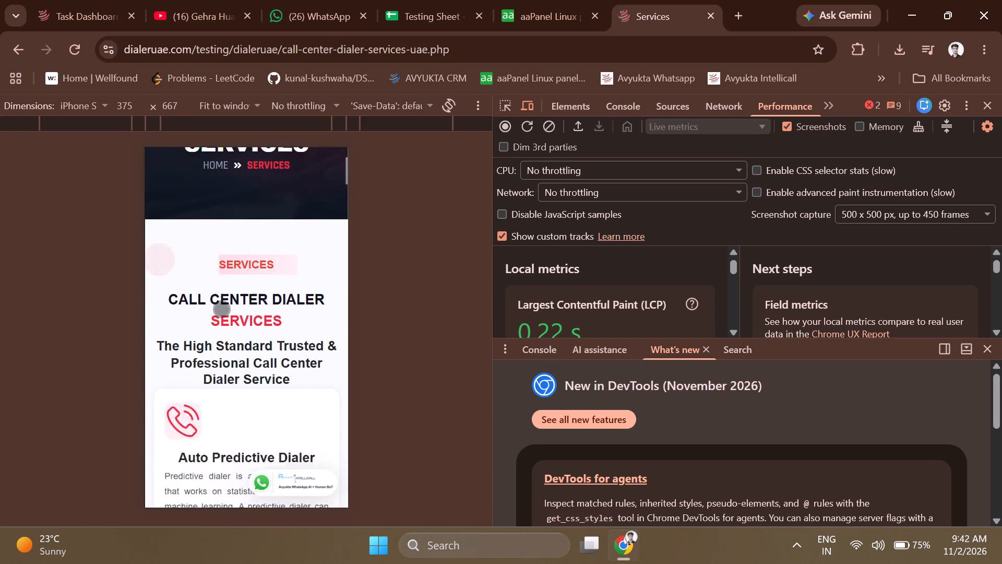
{"action": "scroll", "coordinate": [222, 309], "scroll_direction": "up", "scroll_amount": 5}
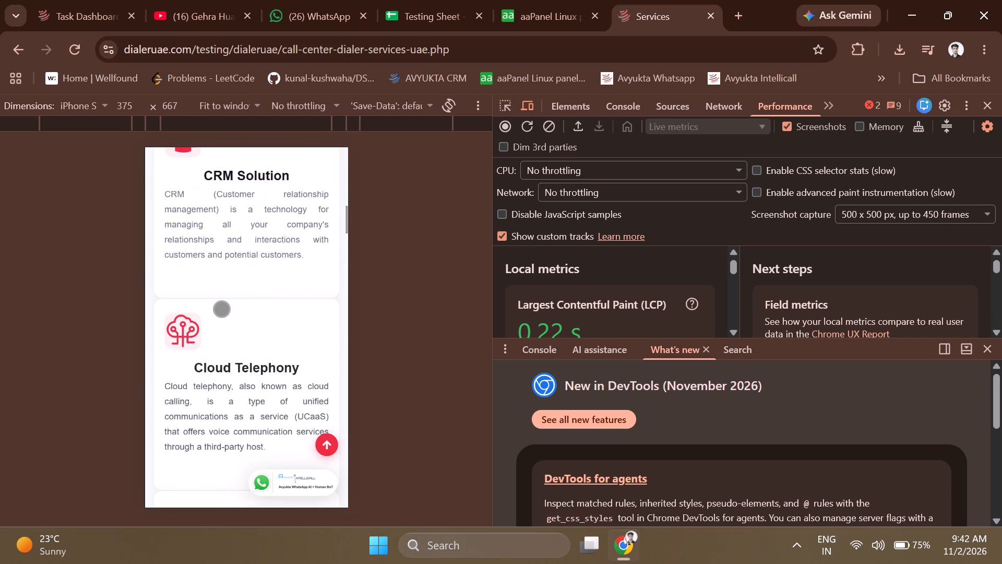
{"action": "scroll", "coordinate": [222, 309], "scroll_direction": "up", "scroll_amount": 4}
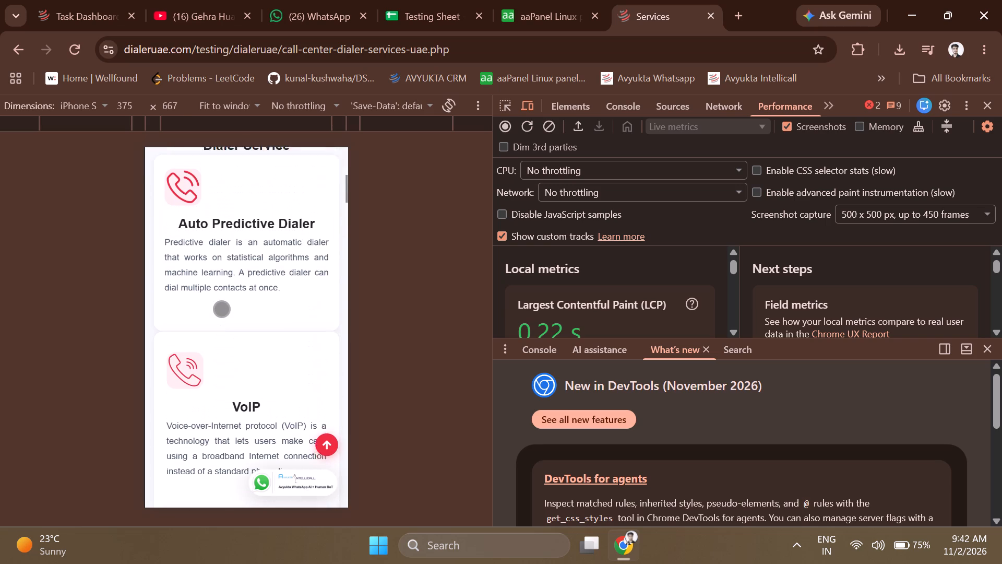
{"action": "scroll", "coordinate": [222, 309], "scroll_direction": "up", "scroll_amount": 4}
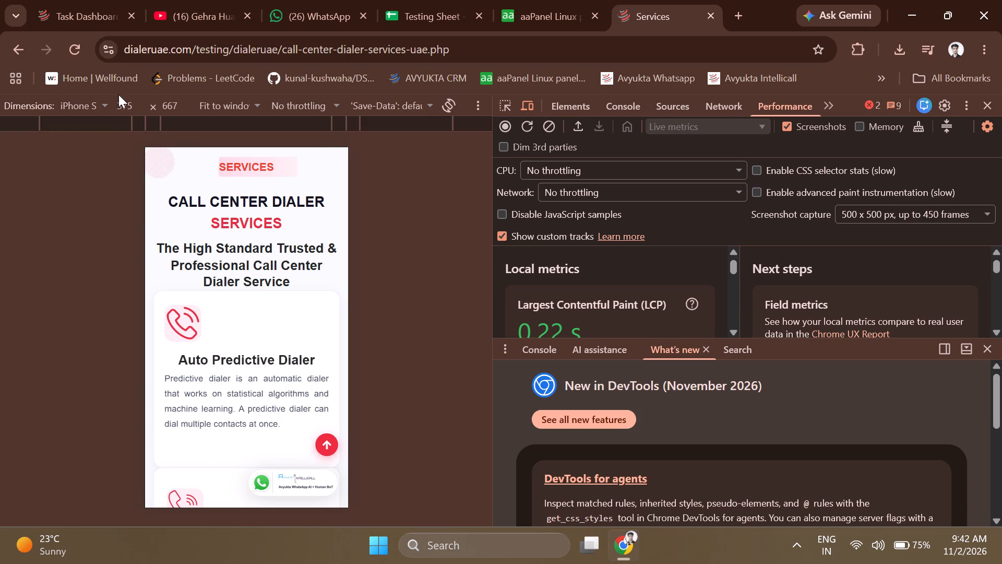
{"action": "scroll", "coordinate": [222, 208], "scroll_direction": "up", "scroll_amount": 15}
Reopen Services from its mobile menu and examine the cards down to the Other Services For Call Center Dialer section.
{"action": "left_click", "coordinate": [329, 168]}
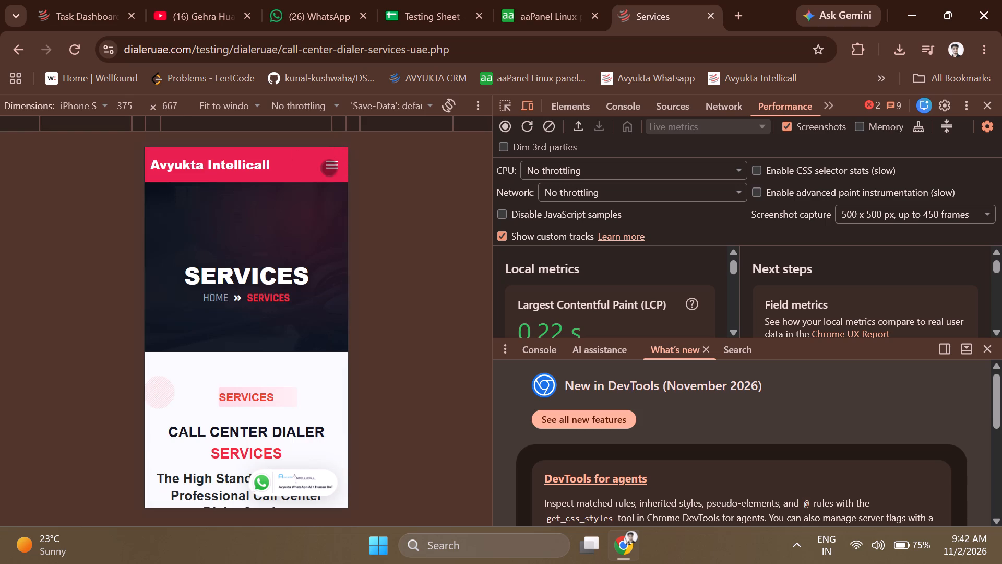
{"action": "left_click", "coordinate": [168, 254]}
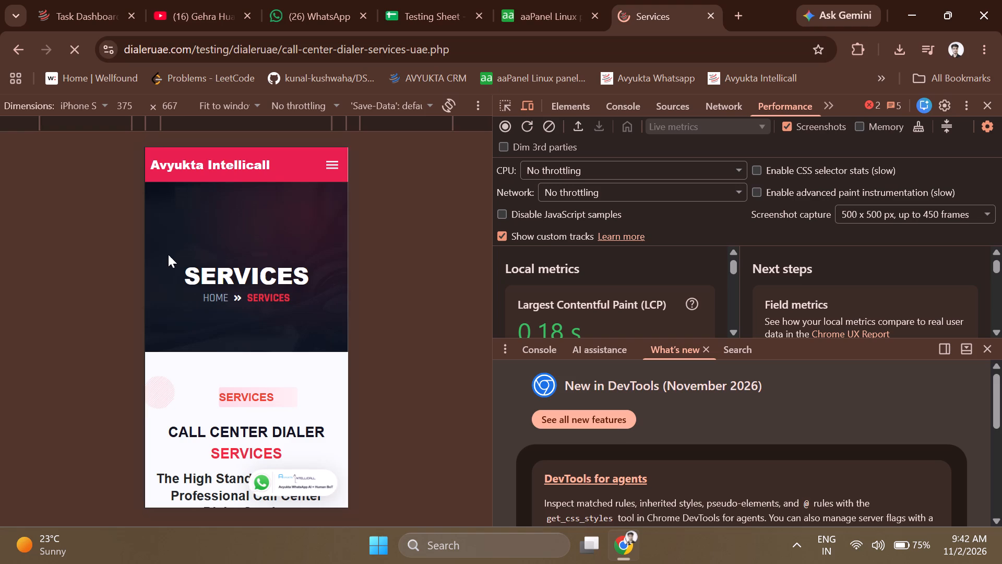
{"action": "scroll", "coordinate": [211, 345], "scroll_direction": "down", "scroll_amount": 6}
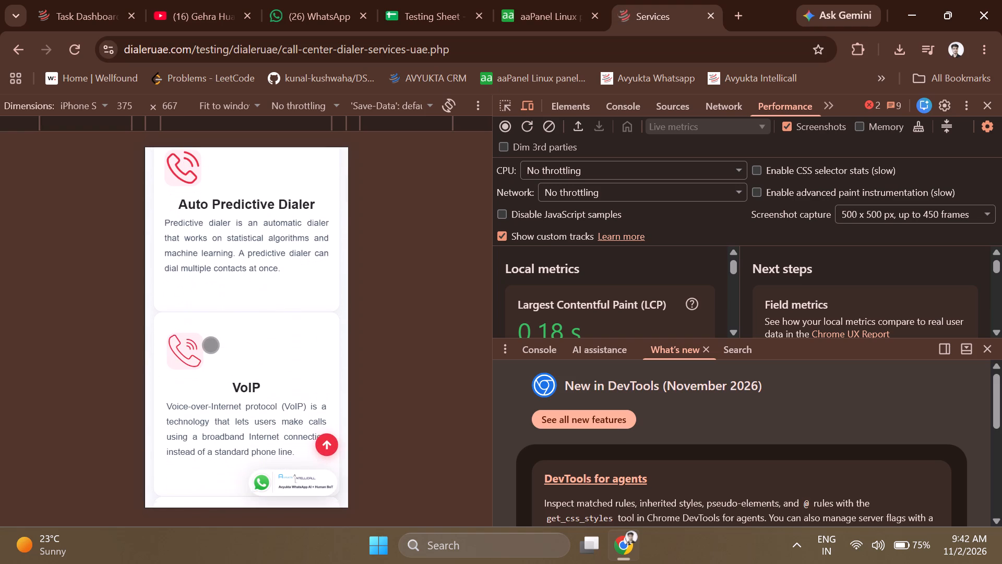
{"action": "scroll", "coordinate": [211, 345], "scroll_direction": "down", "scroll_amount": 5}
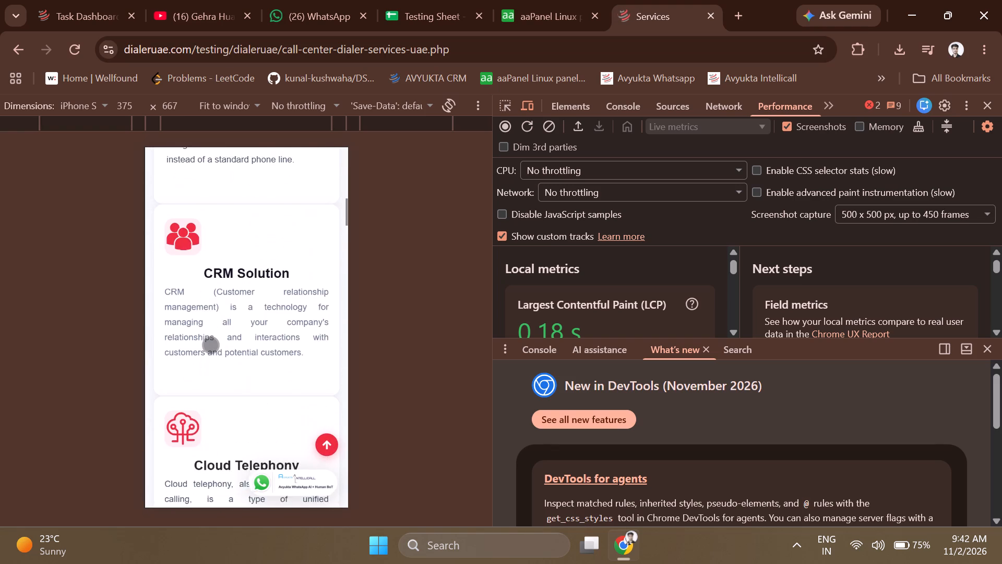
{"action": "scroll", "coordinate": [211, 345], "scroll_direction": "down", "scroll_amount": 6}
{"action": "scroll", "coordinate": [211, 345], "scroll_direction": "up", "scroll_amount": 1}
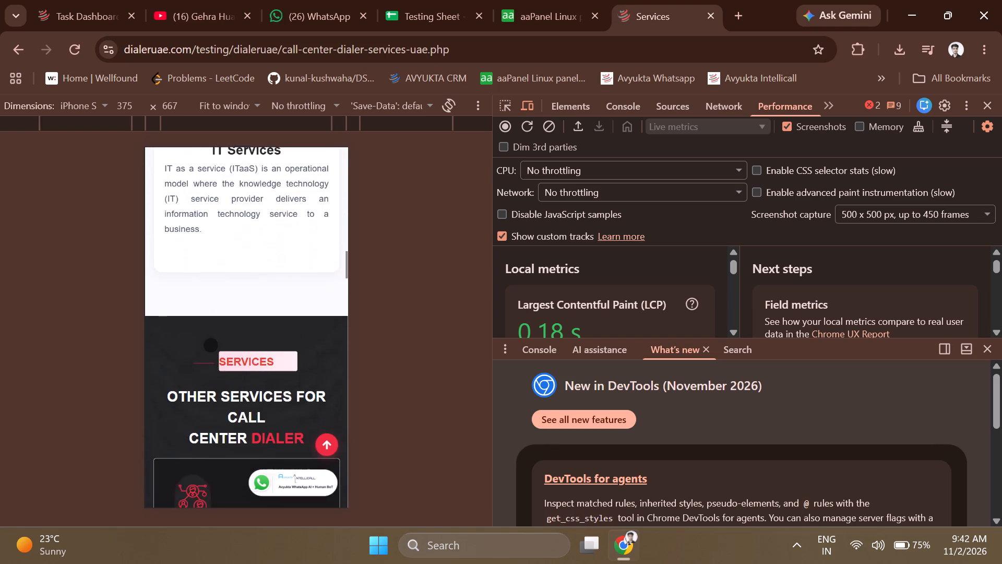
{"action": "scroll", "coordinate": [211, 345], "scroll_direction": "up", "scroll_amount": 1}
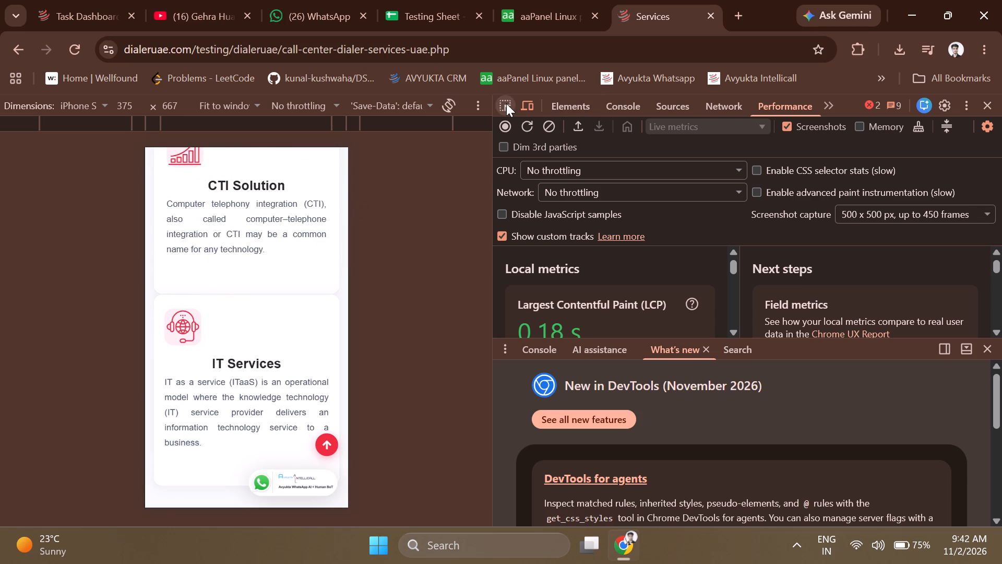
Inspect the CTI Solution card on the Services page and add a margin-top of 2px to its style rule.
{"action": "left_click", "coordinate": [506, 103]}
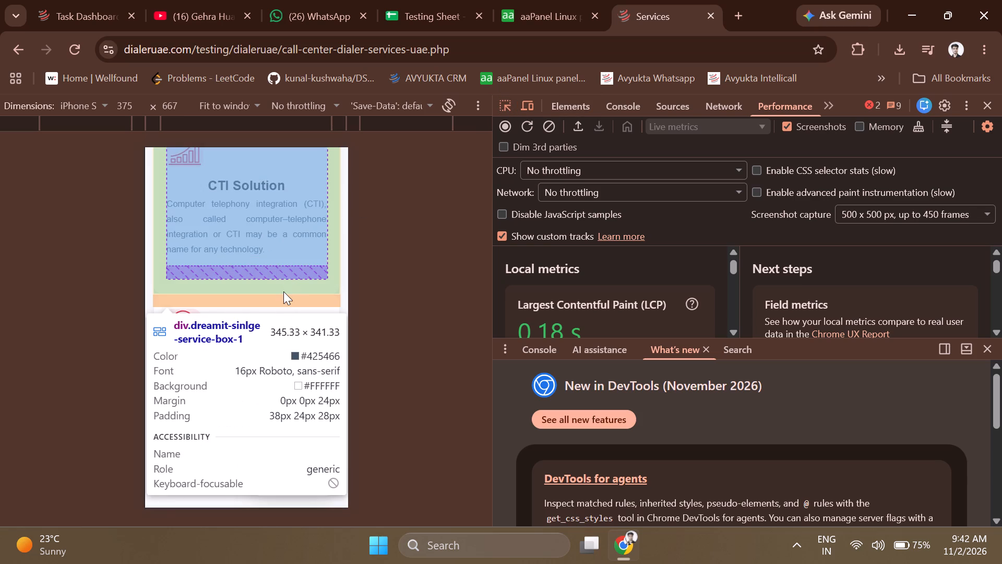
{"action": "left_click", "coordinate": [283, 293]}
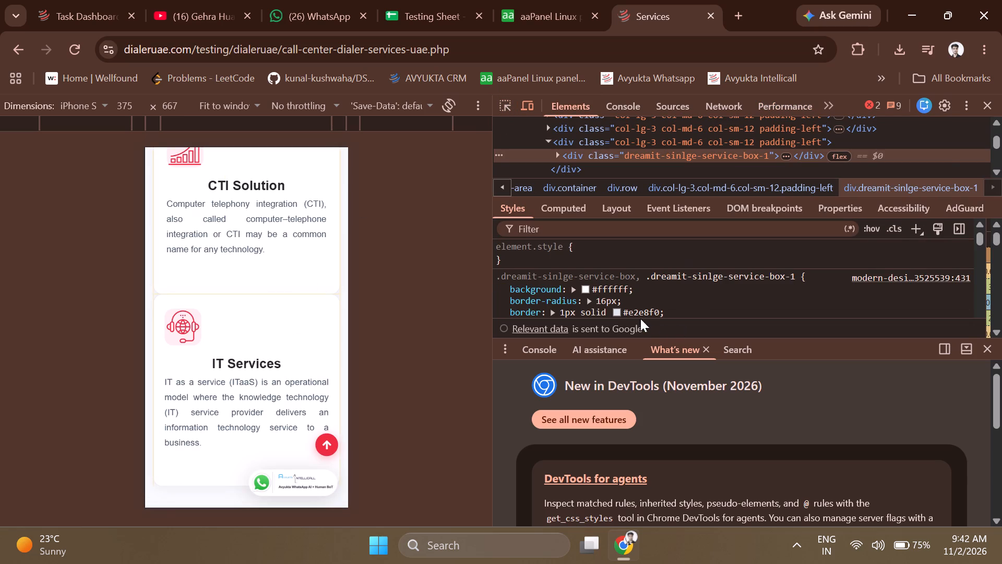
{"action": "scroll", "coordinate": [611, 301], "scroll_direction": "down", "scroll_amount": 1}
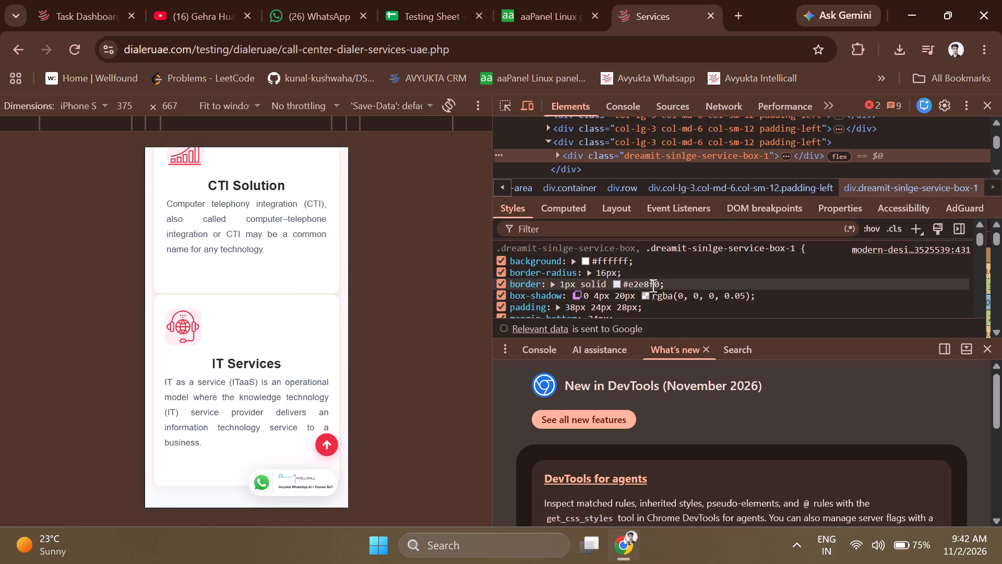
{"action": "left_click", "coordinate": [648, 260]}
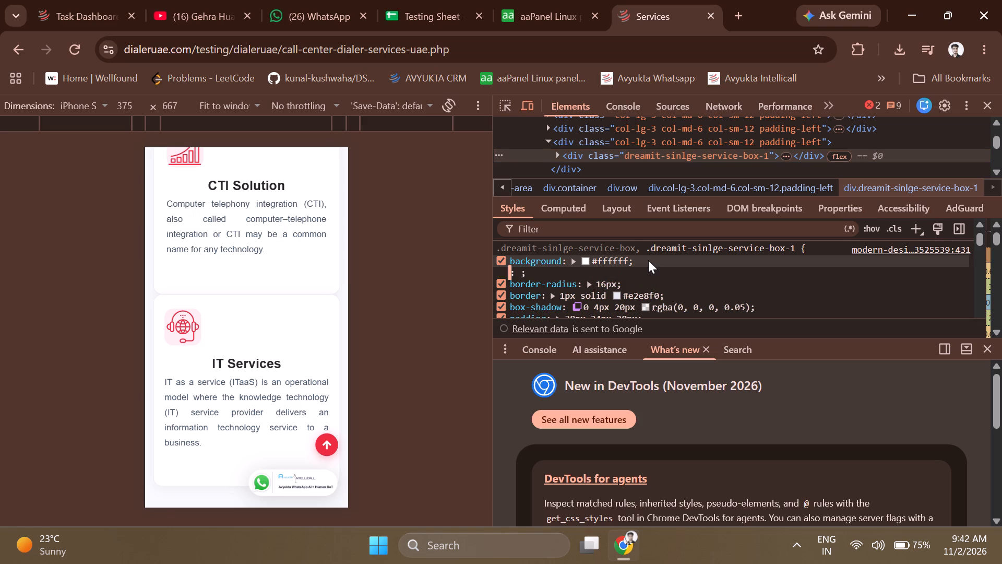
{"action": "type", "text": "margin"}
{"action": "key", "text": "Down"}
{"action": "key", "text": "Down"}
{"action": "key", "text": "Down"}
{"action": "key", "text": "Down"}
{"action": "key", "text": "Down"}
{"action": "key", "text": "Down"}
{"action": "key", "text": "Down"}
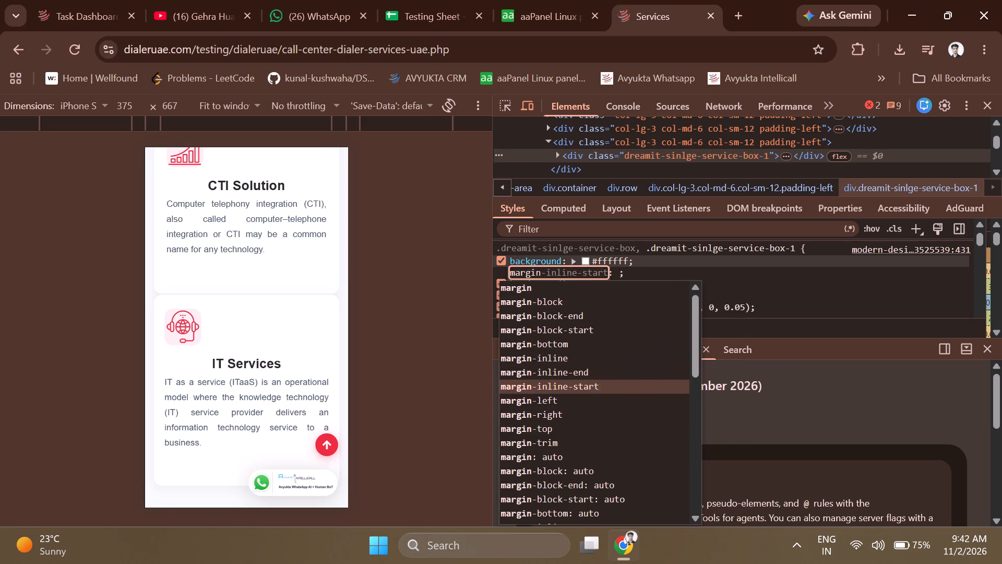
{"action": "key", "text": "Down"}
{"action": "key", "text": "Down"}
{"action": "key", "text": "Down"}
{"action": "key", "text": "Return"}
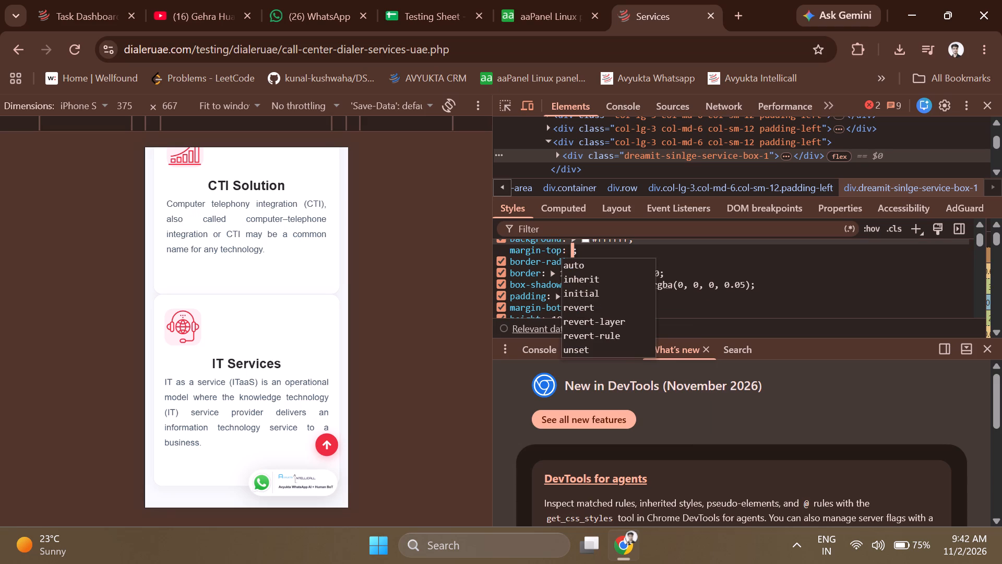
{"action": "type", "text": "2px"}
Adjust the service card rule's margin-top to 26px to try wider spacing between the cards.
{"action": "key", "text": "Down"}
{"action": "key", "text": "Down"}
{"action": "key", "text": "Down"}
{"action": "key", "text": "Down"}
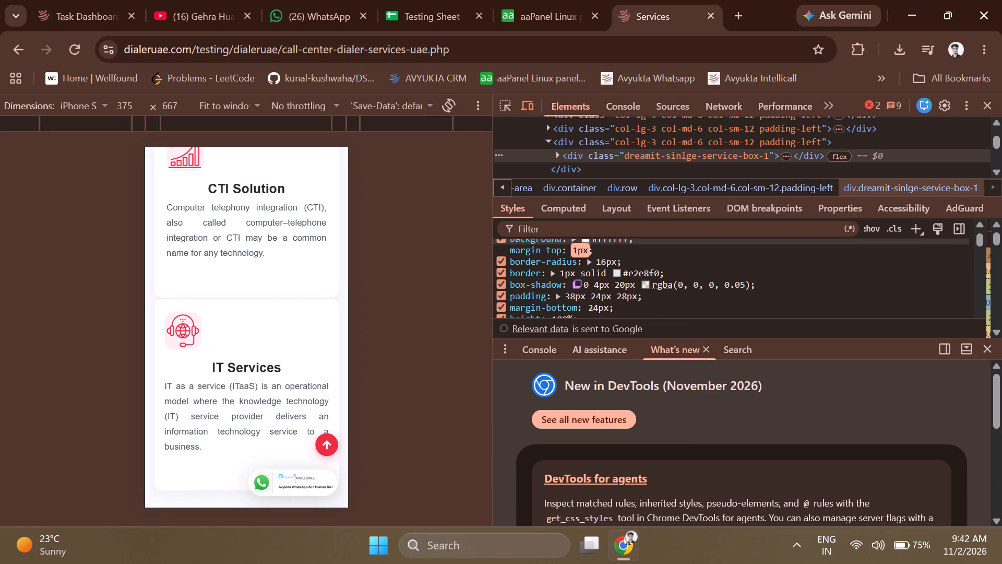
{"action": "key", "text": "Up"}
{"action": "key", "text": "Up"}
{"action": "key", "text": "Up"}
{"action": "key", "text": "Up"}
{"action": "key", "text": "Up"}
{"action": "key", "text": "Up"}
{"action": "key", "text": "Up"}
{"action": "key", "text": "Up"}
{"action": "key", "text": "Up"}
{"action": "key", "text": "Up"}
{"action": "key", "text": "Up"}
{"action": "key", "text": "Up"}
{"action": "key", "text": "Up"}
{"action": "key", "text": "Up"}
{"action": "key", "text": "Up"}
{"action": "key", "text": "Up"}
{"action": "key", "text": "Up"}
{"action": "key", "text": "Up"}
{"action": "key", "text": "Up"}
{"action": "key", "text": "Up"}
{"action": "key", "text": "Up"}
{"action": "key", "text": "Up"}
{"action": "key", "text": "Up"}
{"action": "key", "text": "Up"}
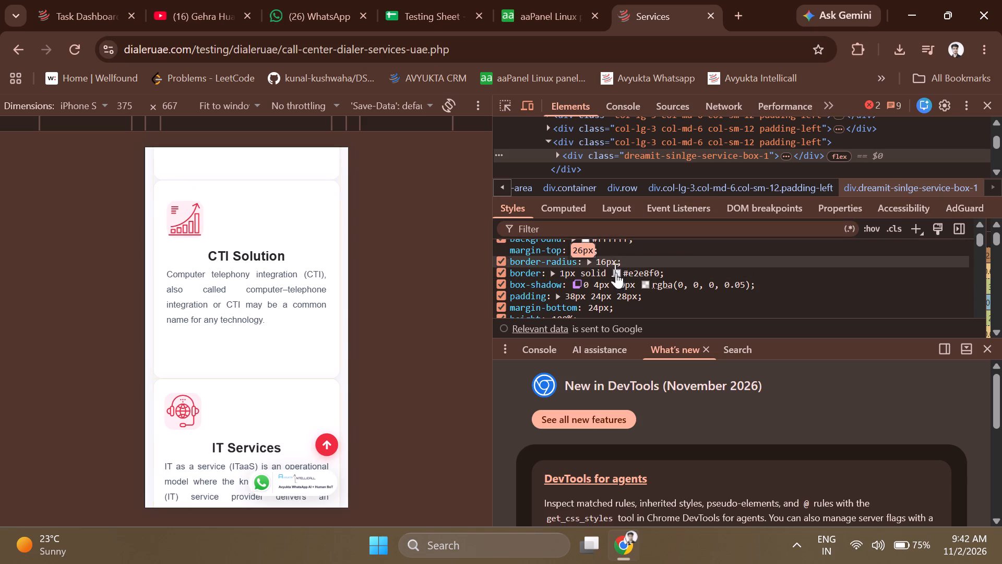
Close the developer tools and hard-reload the Services page in desktop view.
{"action": "left_click", "coordinate": [984, 103]}
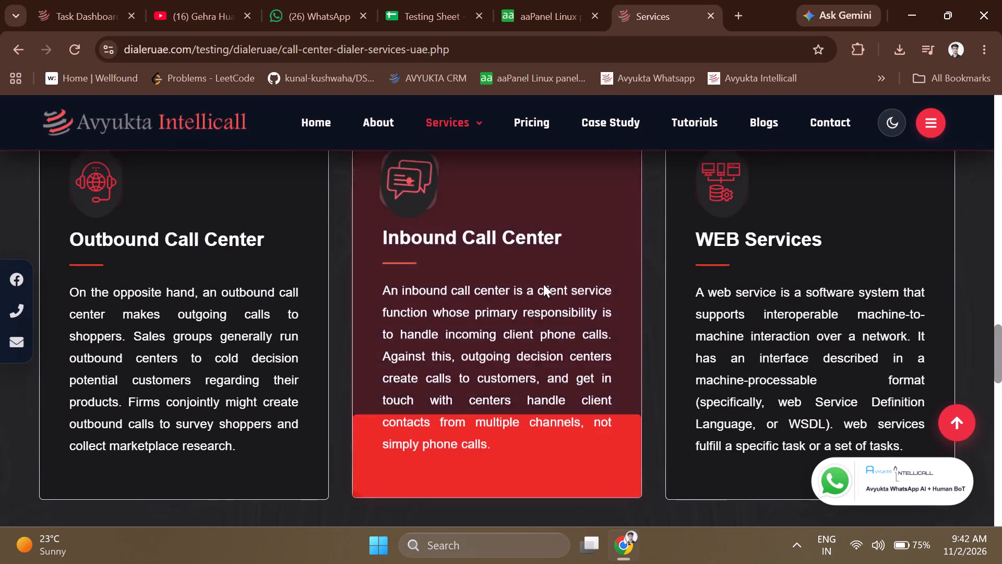
{"action": "scroll", "coordinate": [543, 284], "scroll_direction": "up", "scroll_amount": 20}
{"action": "scroll", "coordinate": [543, 284], "scroll_direction": "up", "scroll_amount": 11}
{"action": "key", "text": "ctrl+shift+r"}
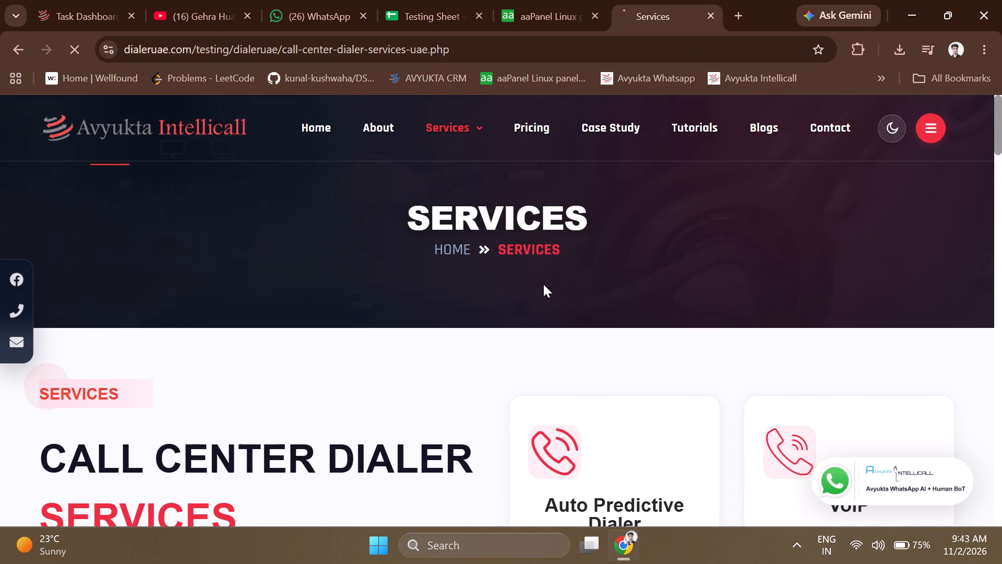
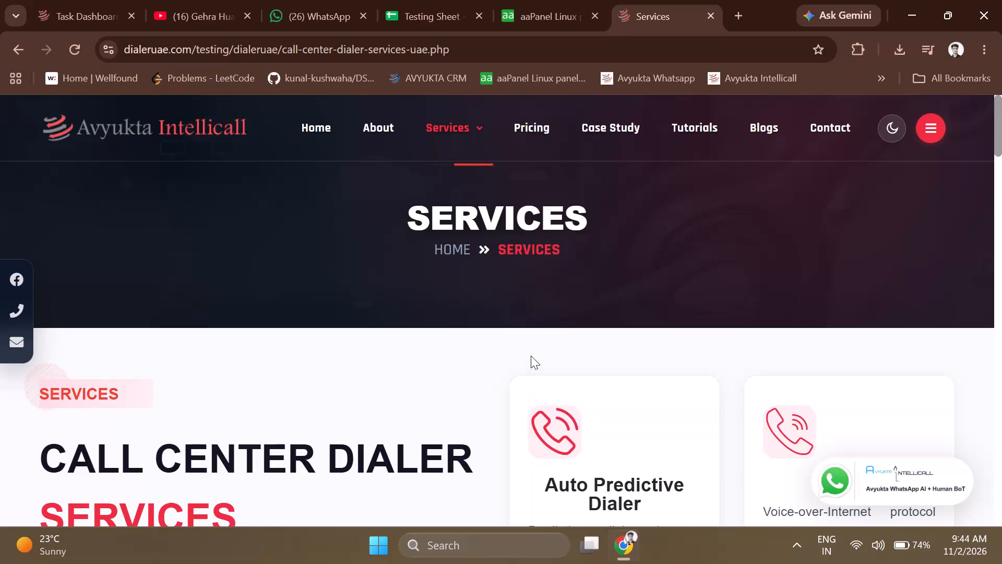
Recheck the first service cards on the reloaded Services page and switch to the aaPanel Linux panel.
{"action": "scroll", "coordinate": [531, 356], "scroll_direction": "down", "scroll_amount": 4}
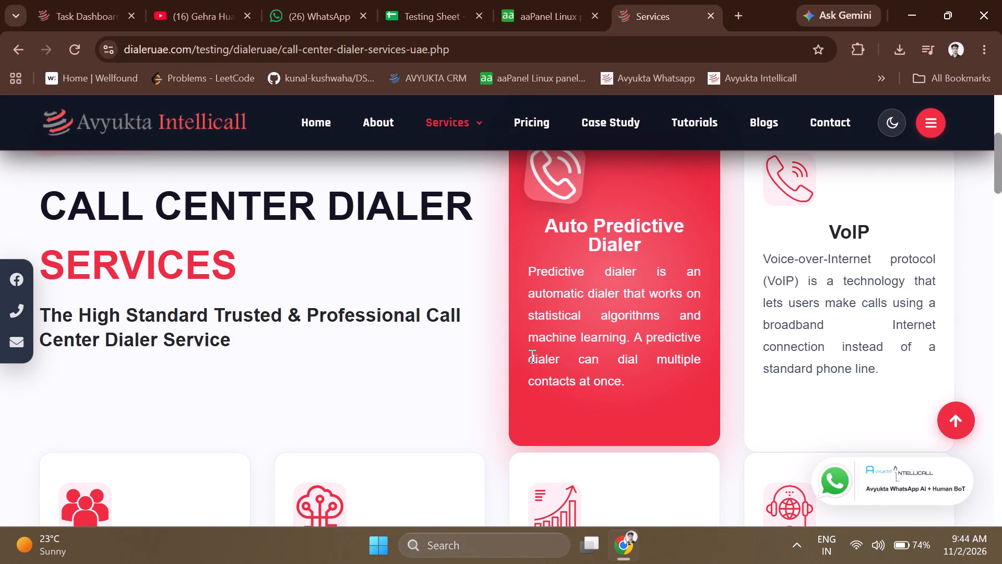
{"action": "scroll", "coordinate": [385, 372], "scroll_direction": "up", "scroll_amount": 11}
{"action": "left_click", "coordinate": [518, 0]}
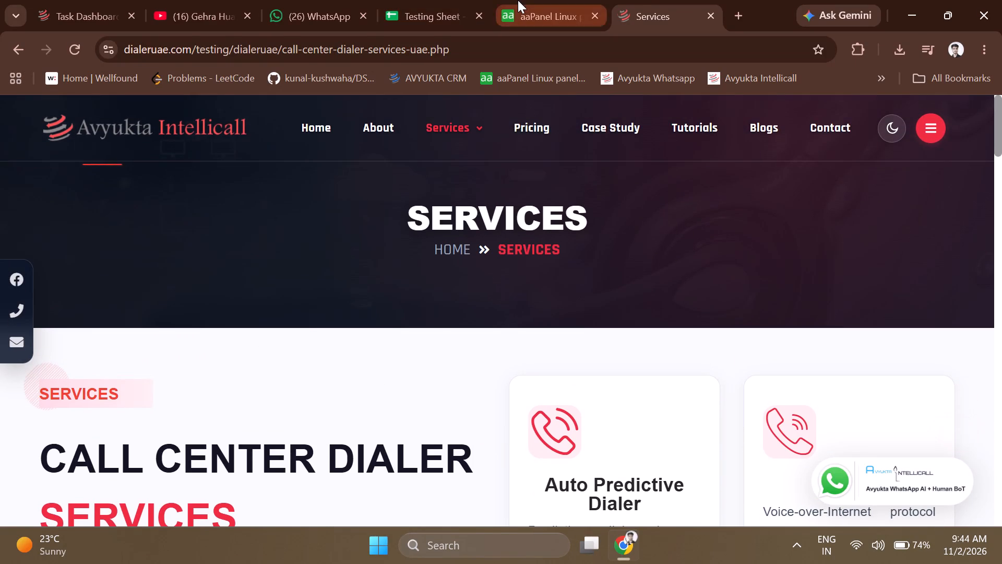
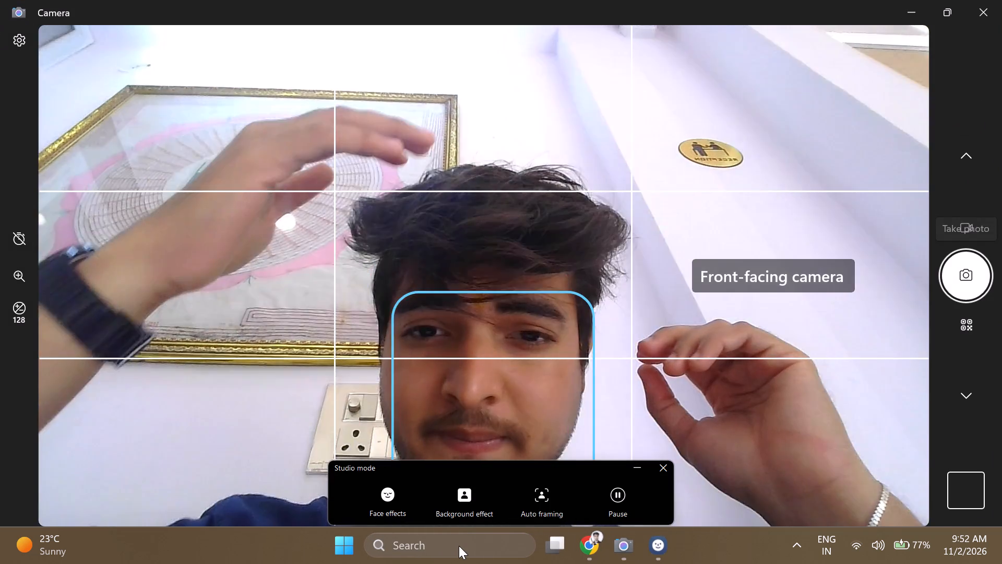
Close the Camera app.
{"action": "left_click", "coordinate": [1001, 0]}
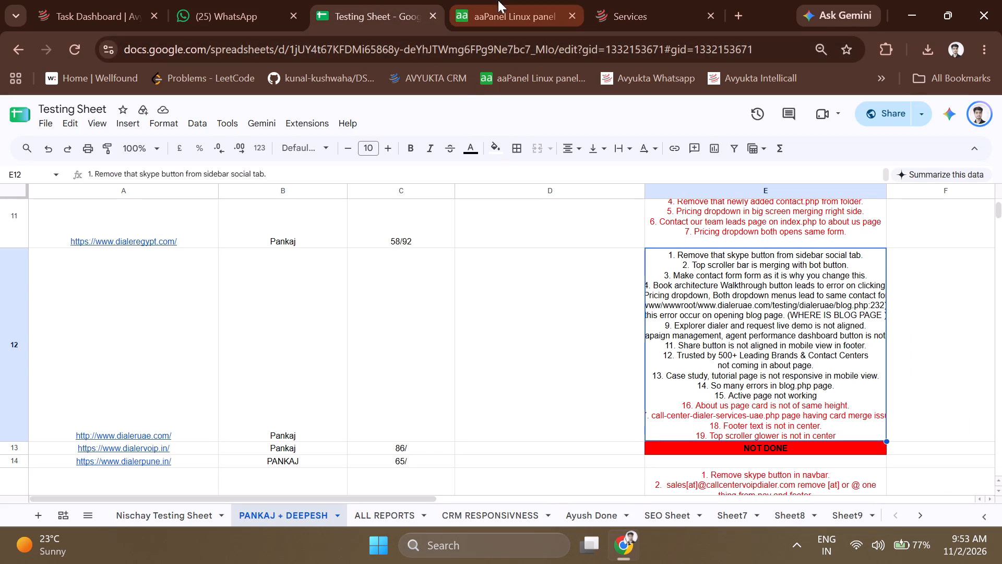
{"action": "left_click", "coordinate": [637, 0]}
{"action": "scroll", "coordinate": [540, 267], "scroll_direction": "down", "scroll_amount": 3}
{"action": "scroll", "coordinate": [540, 267], "scroll_direction": "up", "scroll_amount": 4}
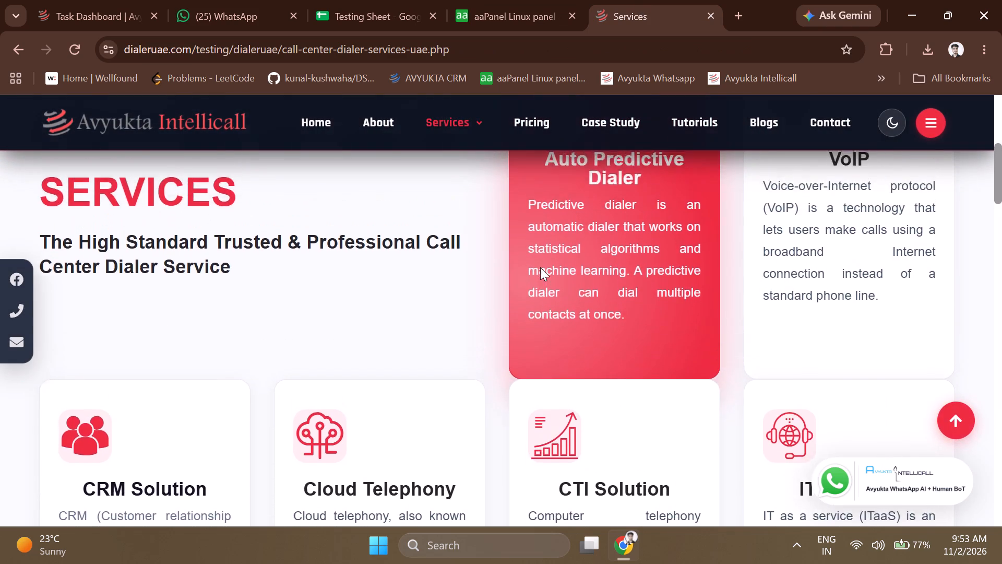
{"action": "scroll", "coordinate": [540, 267], "scroll_direction": "up", "scroll_amount": 2}
{"action": "scroll", "coordinate": [540, 267], "scroll_direction": "right", "scroll_amount": 1}
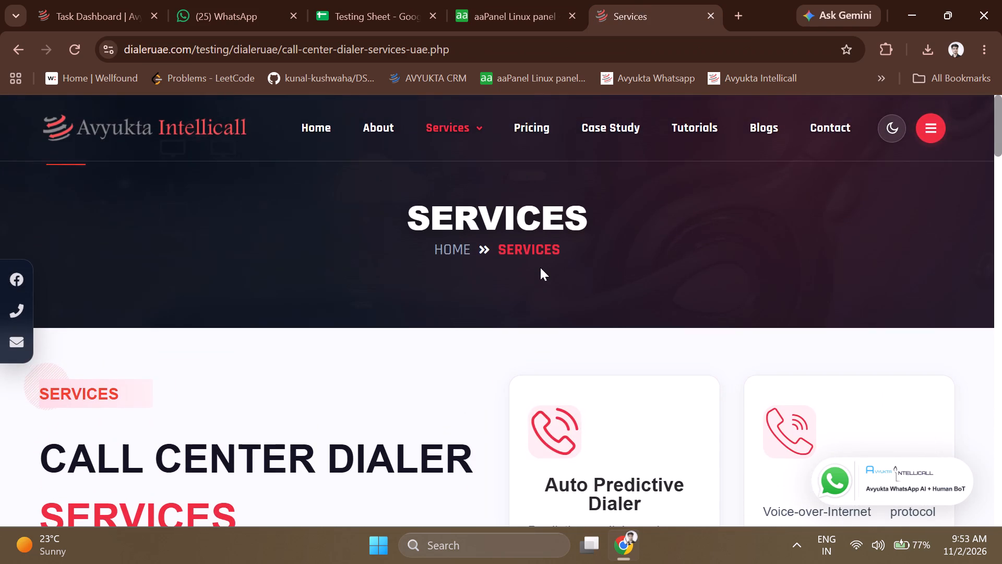
Inspect the Auto Predictive Dialer card's column in mobile view and add a margin-top of 2% to its .col-lg-3.col-md-6.col-sm-12.padding-left rule.
{"action": "key", "text": "F12"}
{"action": "scroll", "coordinate": [214, 322], "scroll_direction": "down", "scroll_amount": 2}
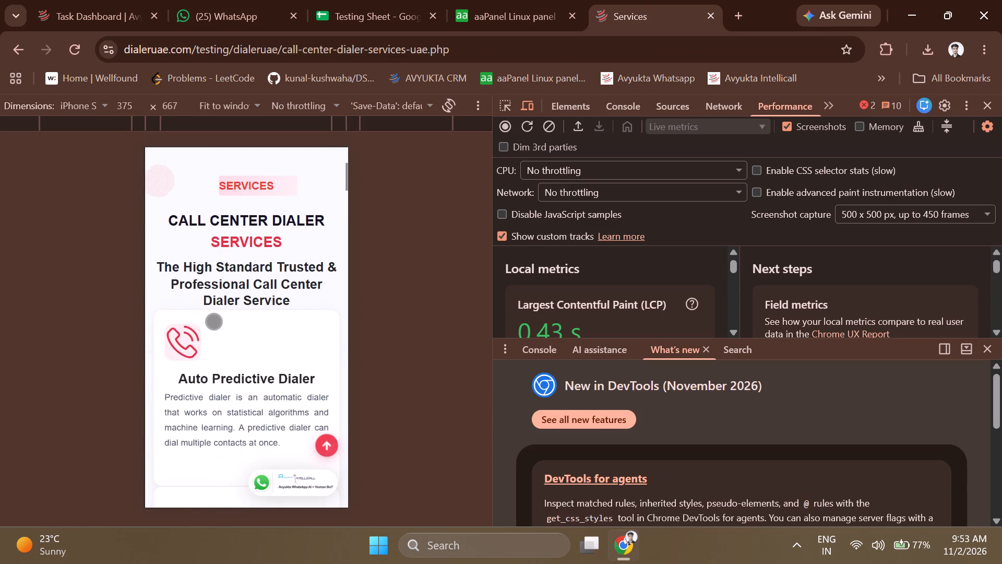
{"action": "scroll", "coordinate": [214, 322], "scroll_direction": "down", "scroll_amount": 4}
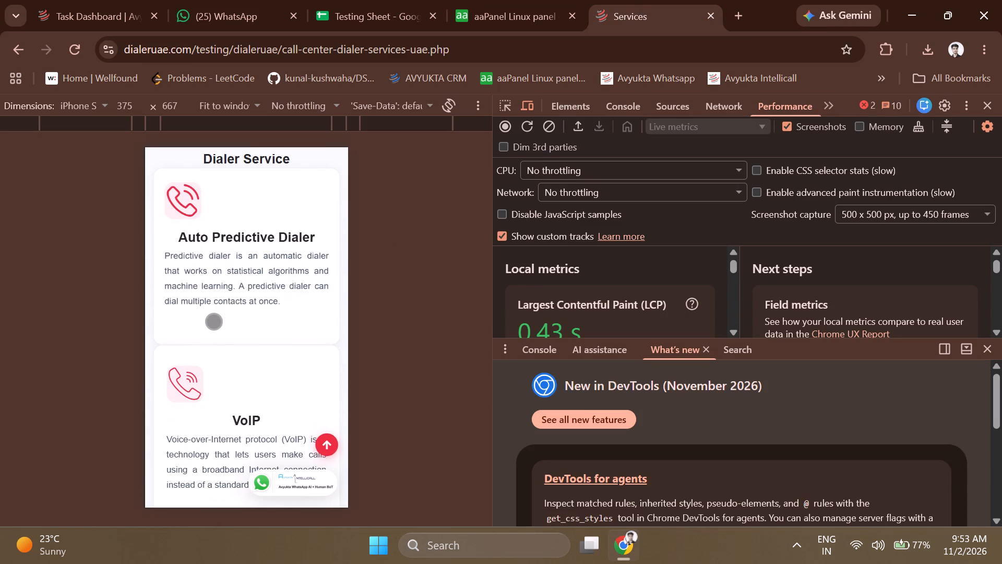
{"action": "left_click", "coordinate": [506, 108]}
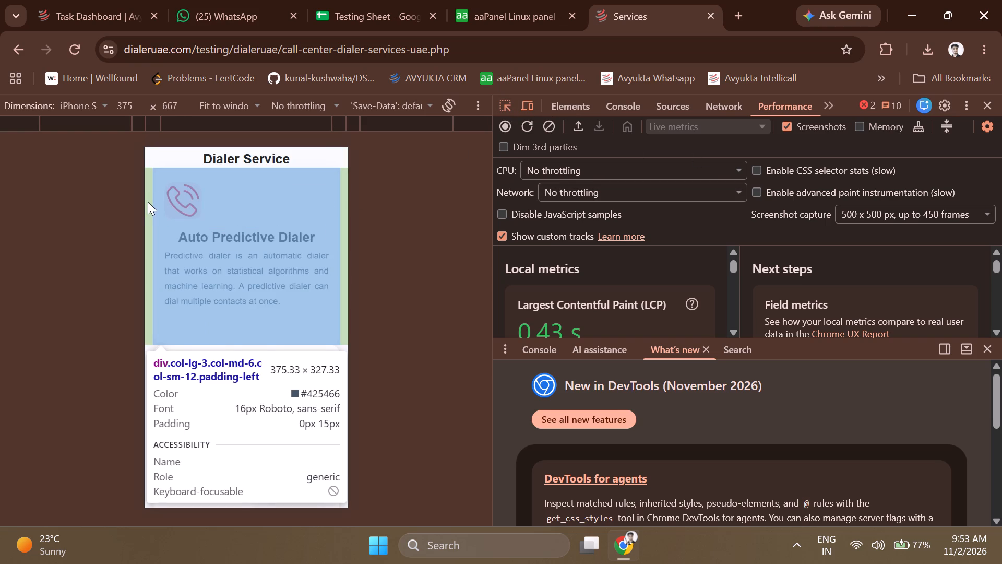
{"action": "left_click", "coordinate": [148, 202]}
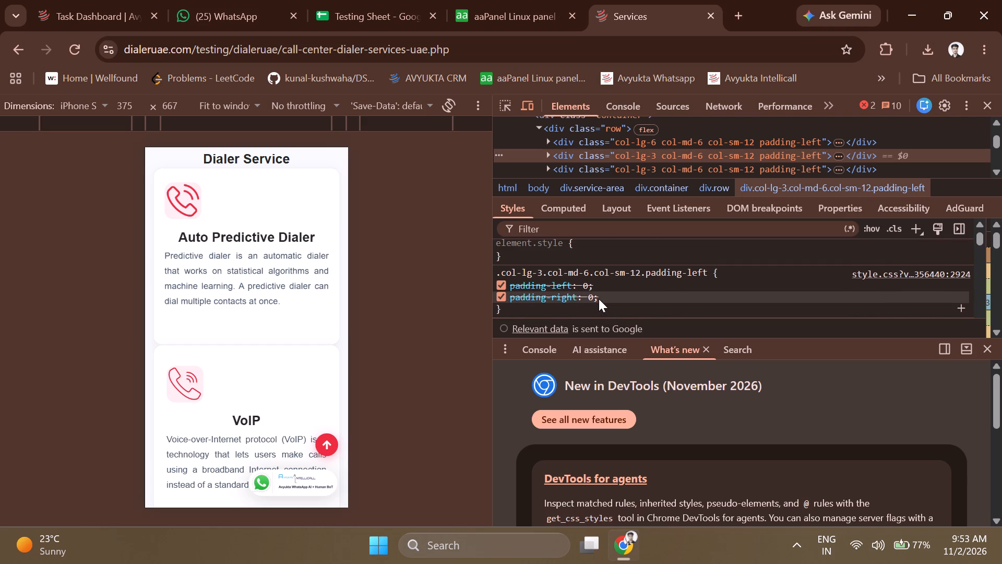
{"action": "left_click", "coordinate": [606, 300]}
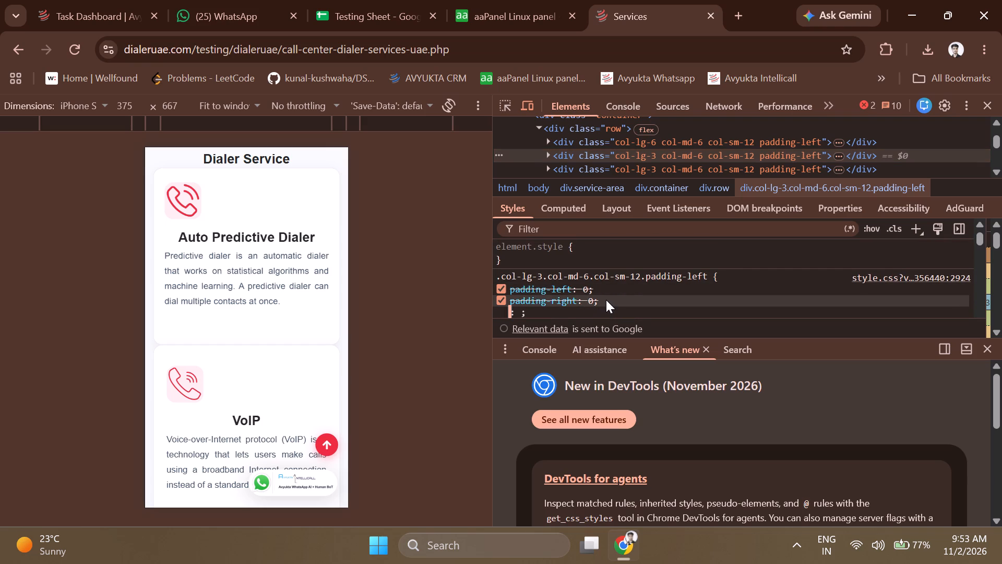
{"action": "type", "text": "margin"}
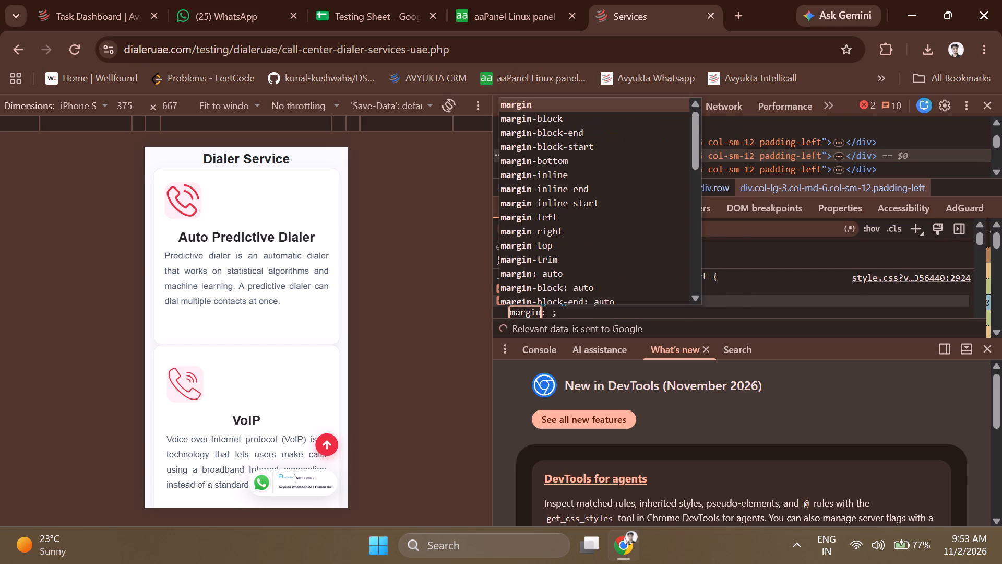
{"action": "key", "text": "Down"}
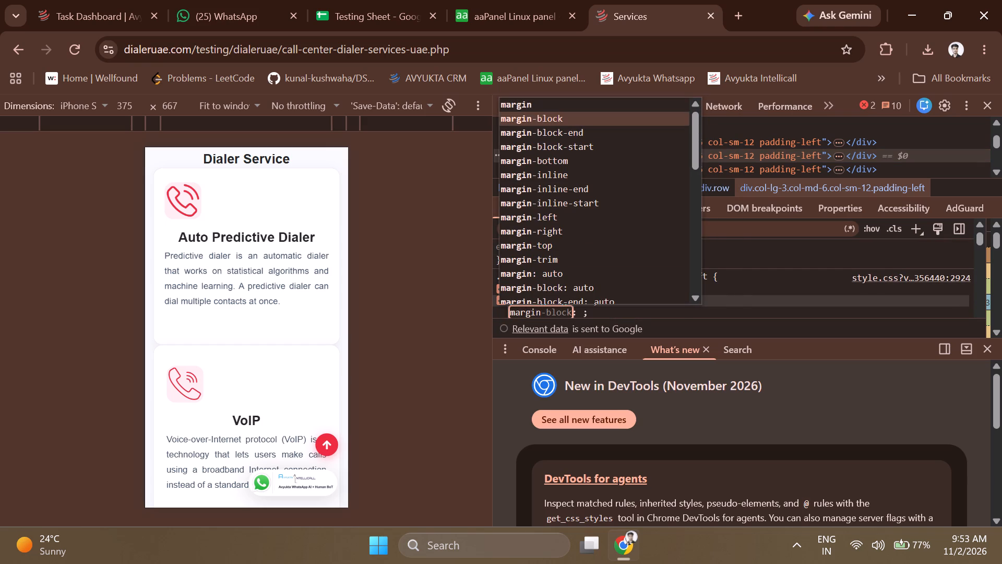
{"action": "key", "text": "Down"}
{"action": "key", "text": "Down"}
{"action": "key", "text": "Down"}
{"action": "key", "text": "Down"}
{"action": "key", "text": "Down"}
{"action": "key", "text": "Down"}
{"action": "key", "text": "Down"}
{"action": "key", "text": "Down"}
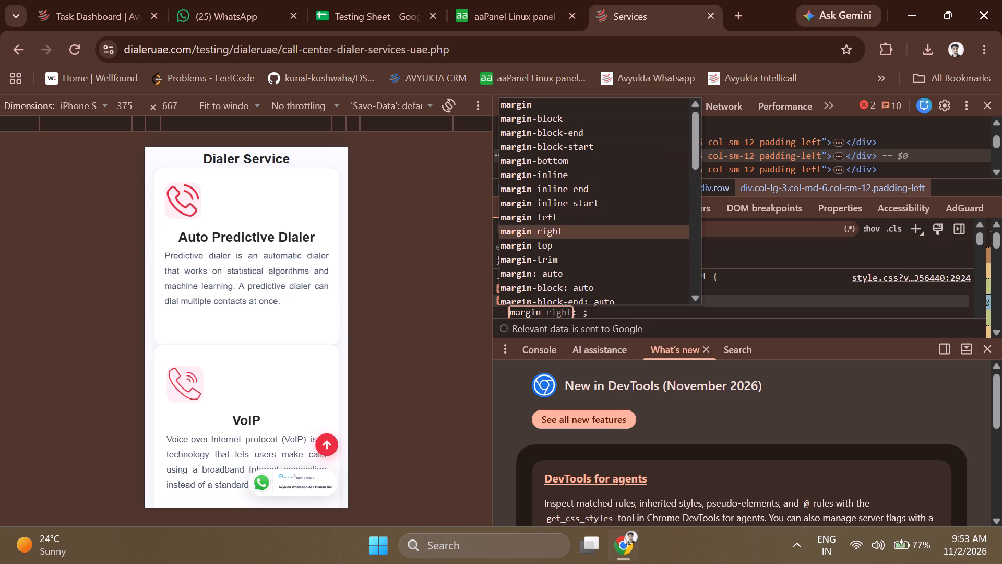
{"action": "key", "text": "Down"}
{"action": "key", "text": "Return"}
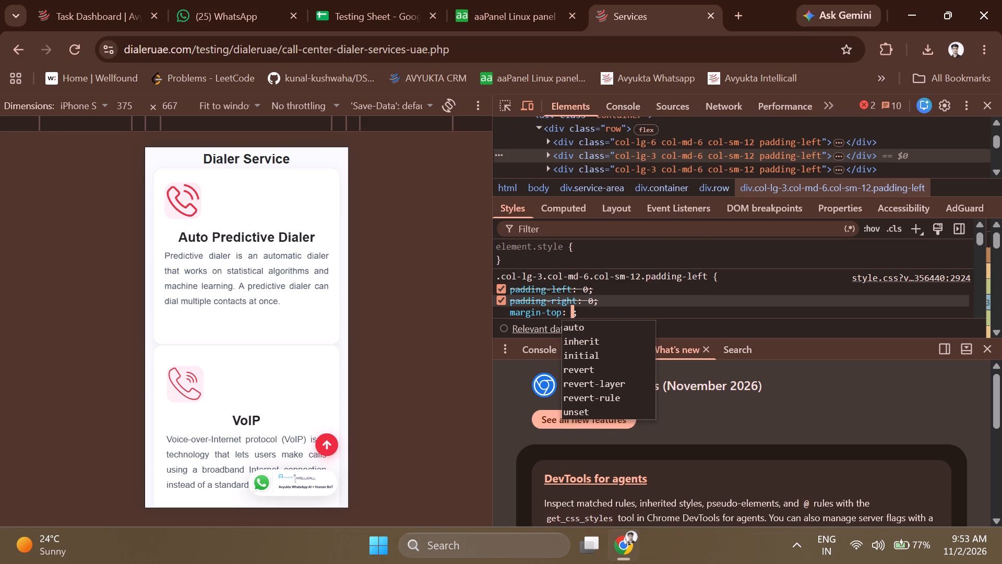
{"action": "key", "text": "2"}
{"action": "key", "text": "shift+percent"}
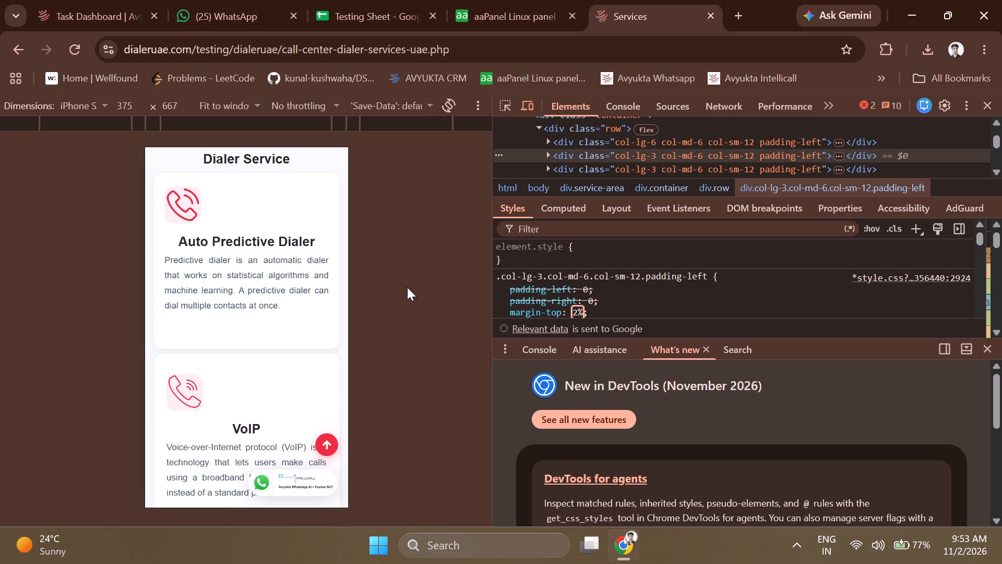
Examine the spacing between the service cards in mobile view, down to the Other Services For Call Center Dialer section.
{"action": "scroll", "coordinate": [274, 355], "scroll_direction": "down", "scroll_amount": 3}
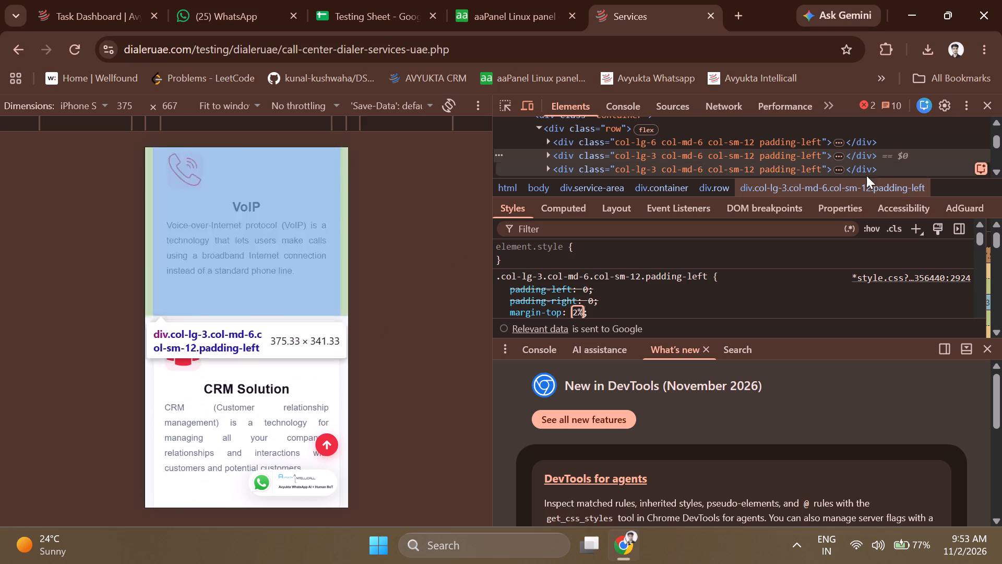
{"action": "scroll", "coordinate": [246, 358], "scroll_direction": "down", "scroll_amount": 4}
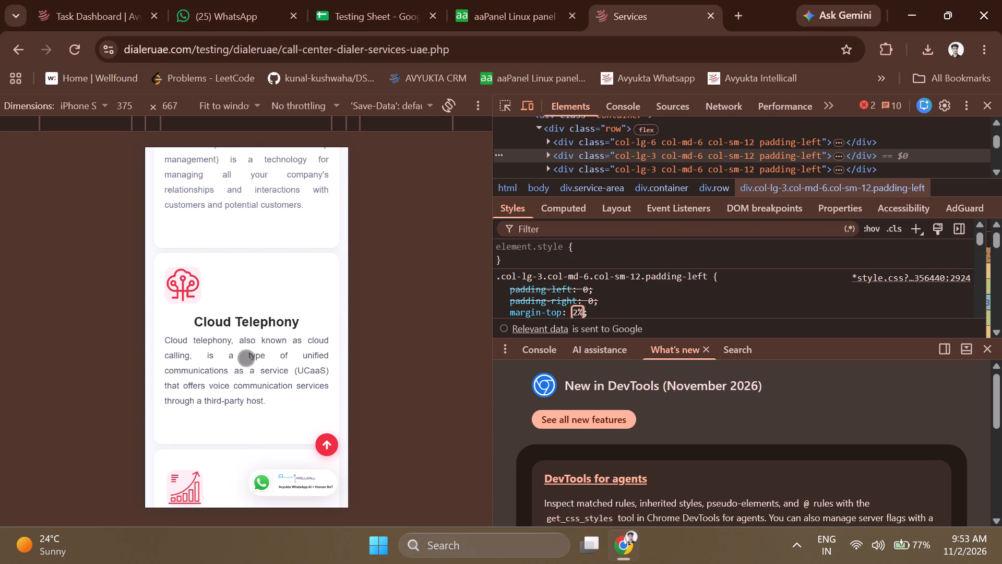
{"action": "scroll", "coordinate": [246, 358], "scroll_direction": "down", "scroll_amount": 6}
{"action": "scroll", "coordinate": [246, 358], "scroll_direction": "up", "scroll_amount": 5}
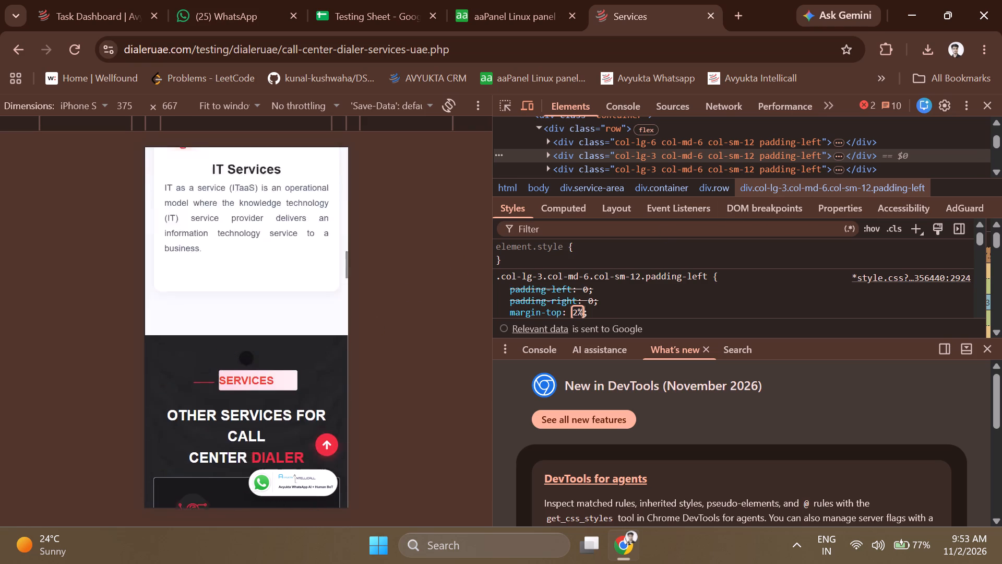
{"action": "scroll", "coordinate": [246, 358], "scroll_direction": "up", "scroll_amount": 14}
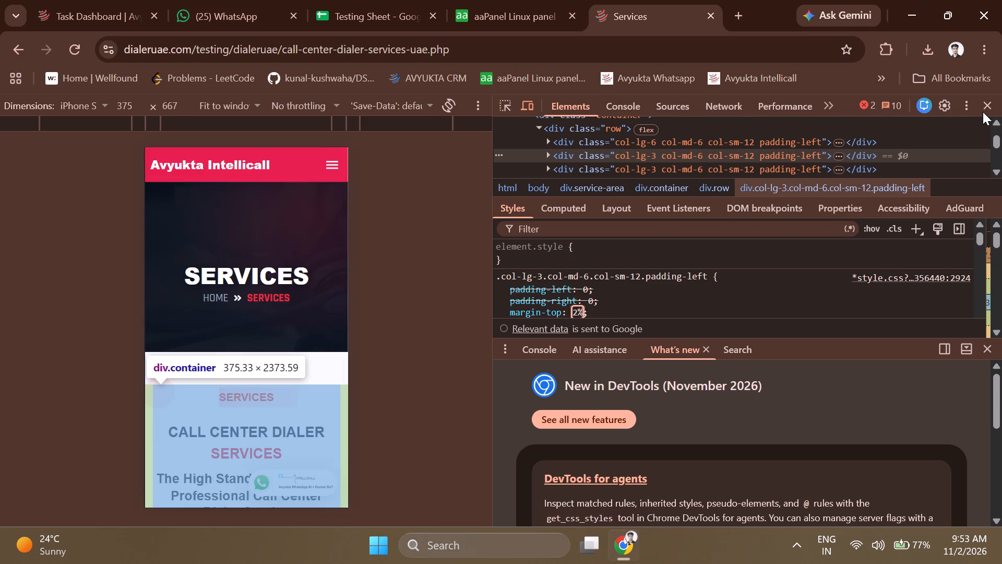
Copy the selector line of the .col-lg-3.col-md-6.col-sm-12.padding-left rule.
{"action": "triple_click", "coordinate": [702, 276]}
{"action": "key", "text": "ctrl+c"}
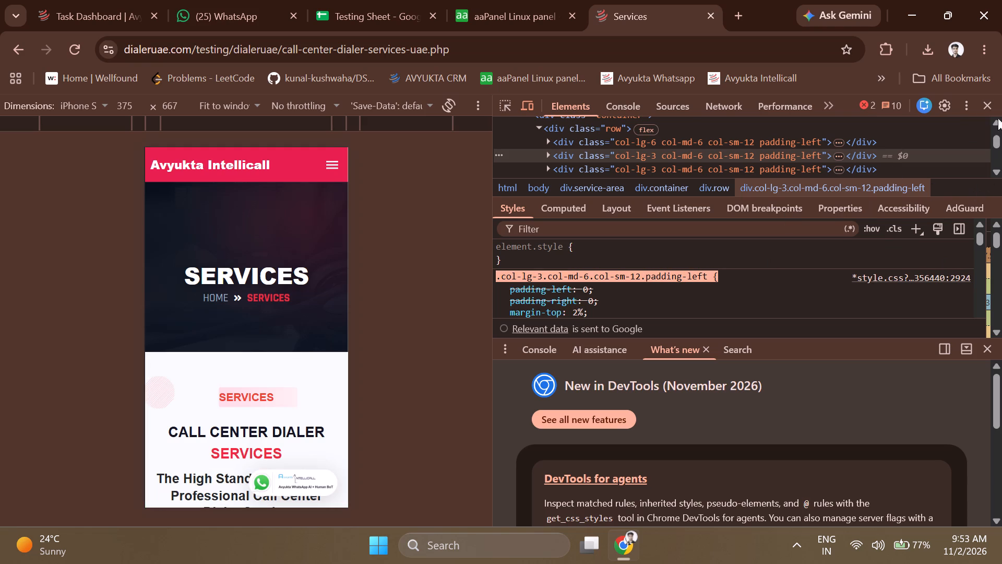
Close the developer tools and check the spacing between the service cards in desktop view.
{"action": "left_click", "coordinate": [988, 103]}
{"action": "scroll", "coordinate": [586, 473], "scroll_direction": "down", "scroll_amount": 4}
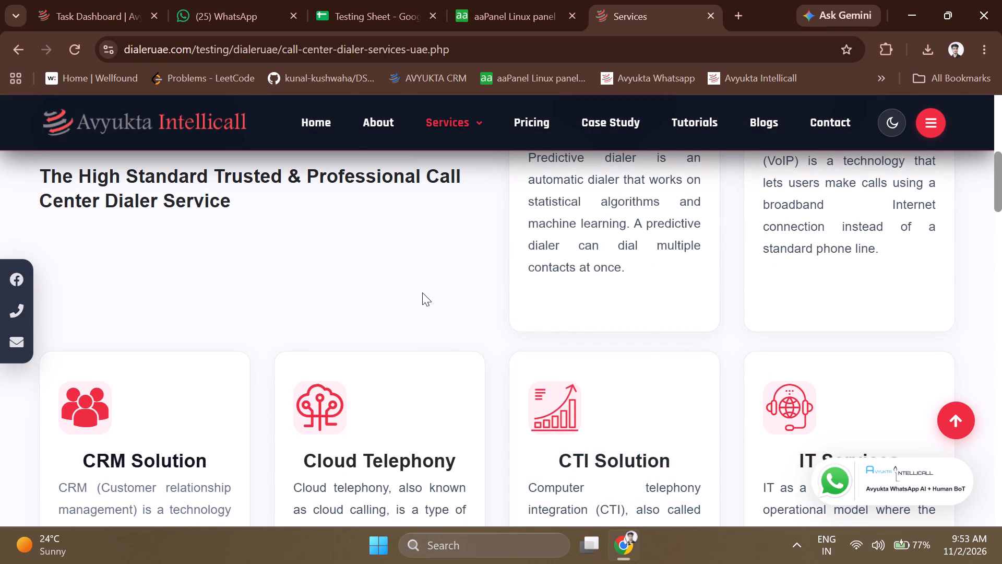
{"action": "key", "text": "alt+Tab"}
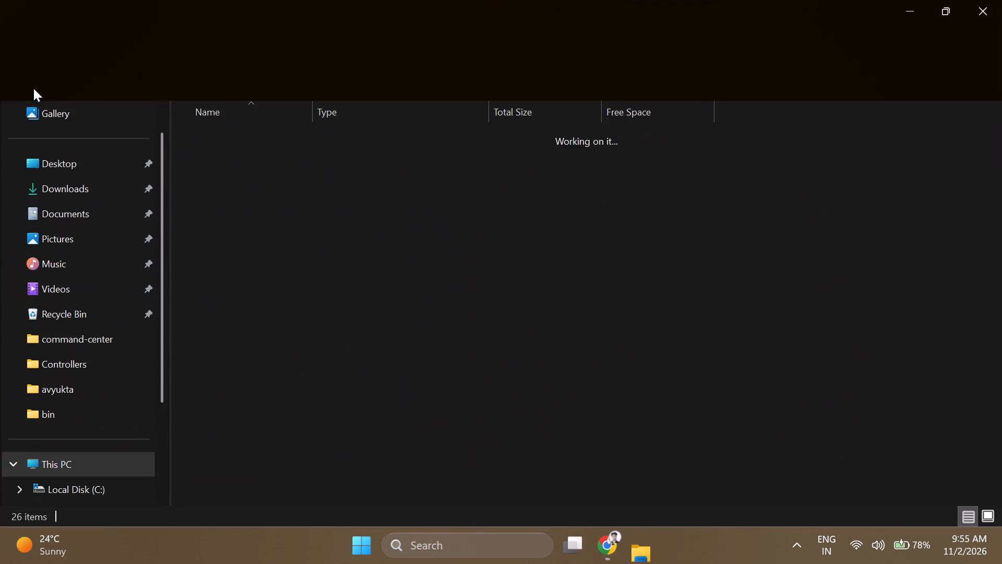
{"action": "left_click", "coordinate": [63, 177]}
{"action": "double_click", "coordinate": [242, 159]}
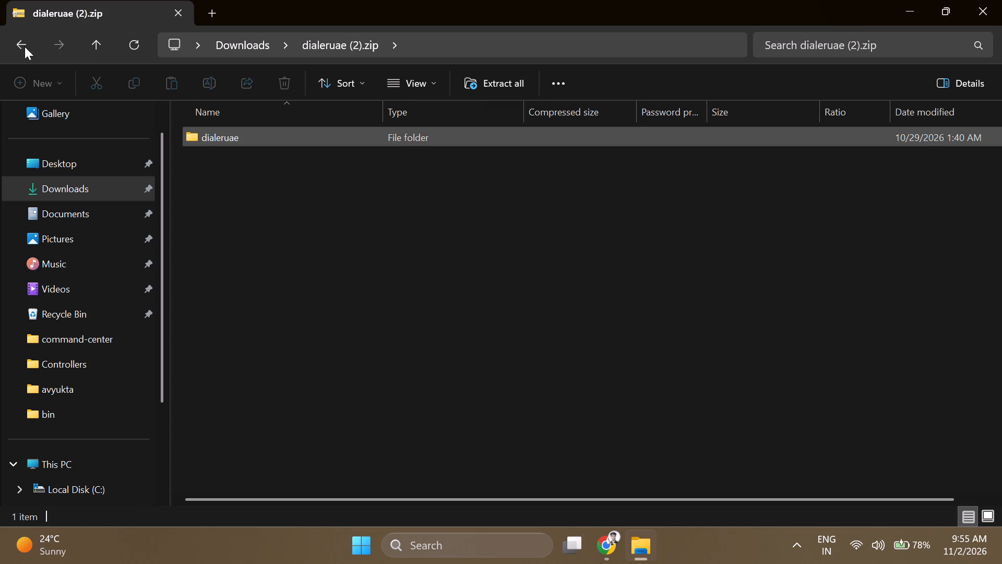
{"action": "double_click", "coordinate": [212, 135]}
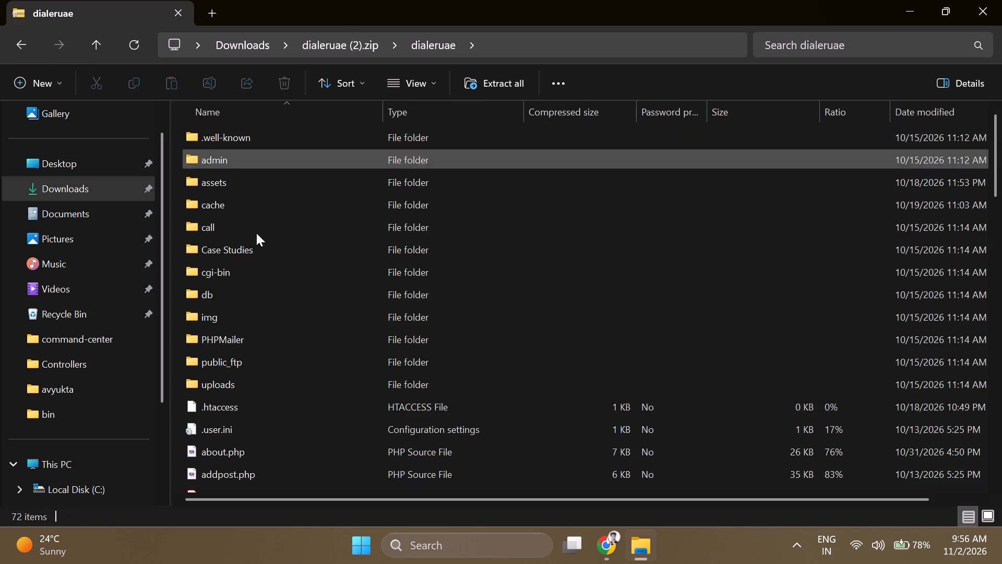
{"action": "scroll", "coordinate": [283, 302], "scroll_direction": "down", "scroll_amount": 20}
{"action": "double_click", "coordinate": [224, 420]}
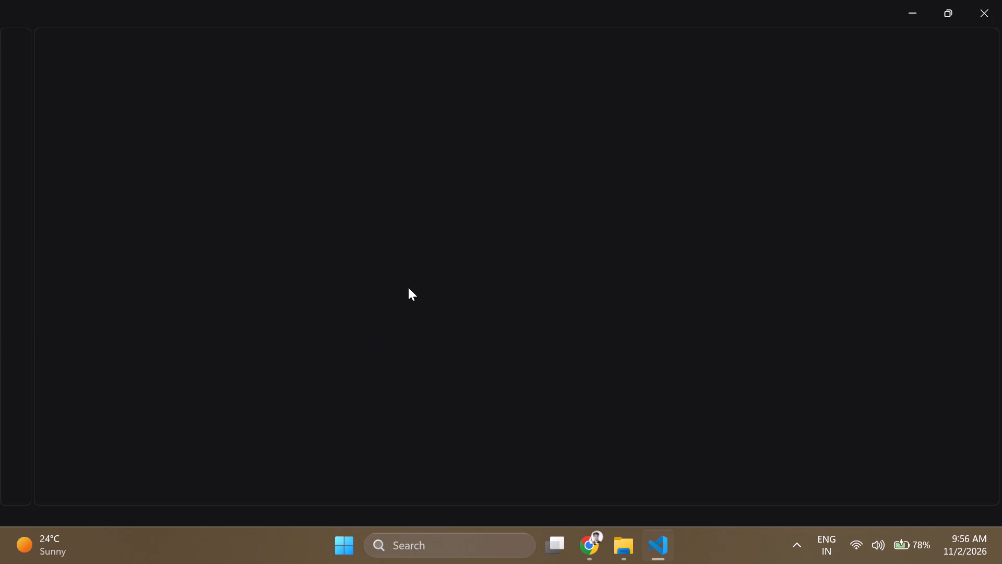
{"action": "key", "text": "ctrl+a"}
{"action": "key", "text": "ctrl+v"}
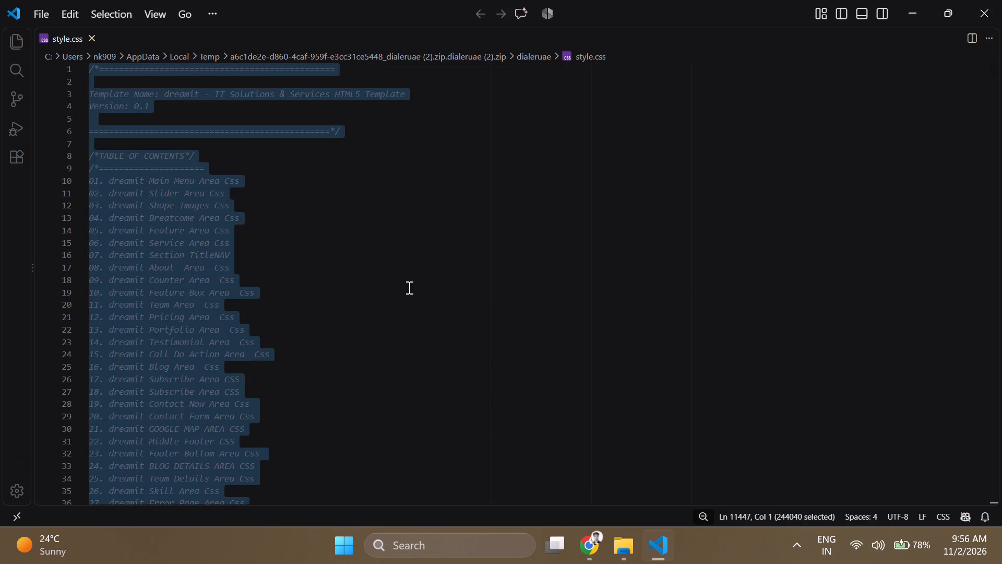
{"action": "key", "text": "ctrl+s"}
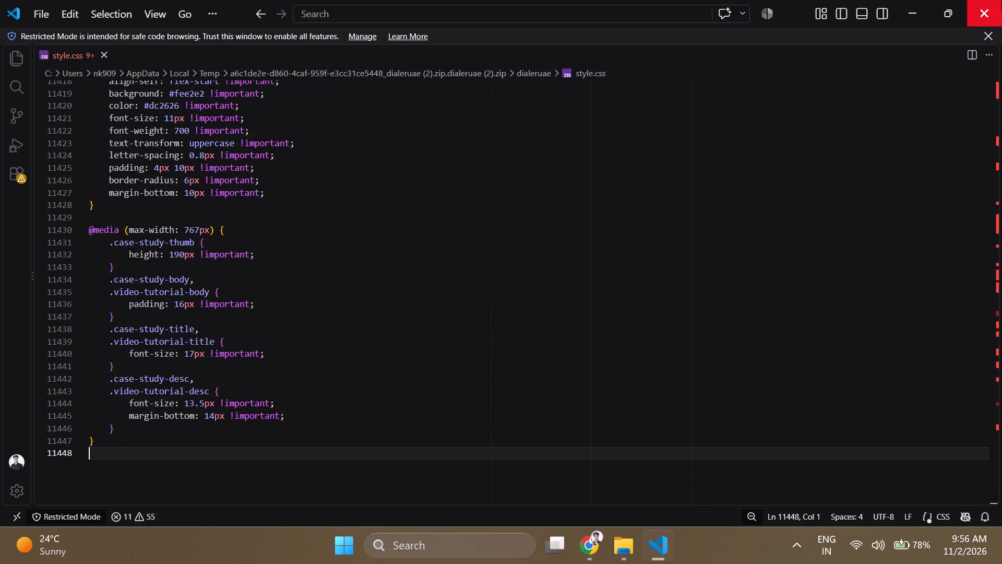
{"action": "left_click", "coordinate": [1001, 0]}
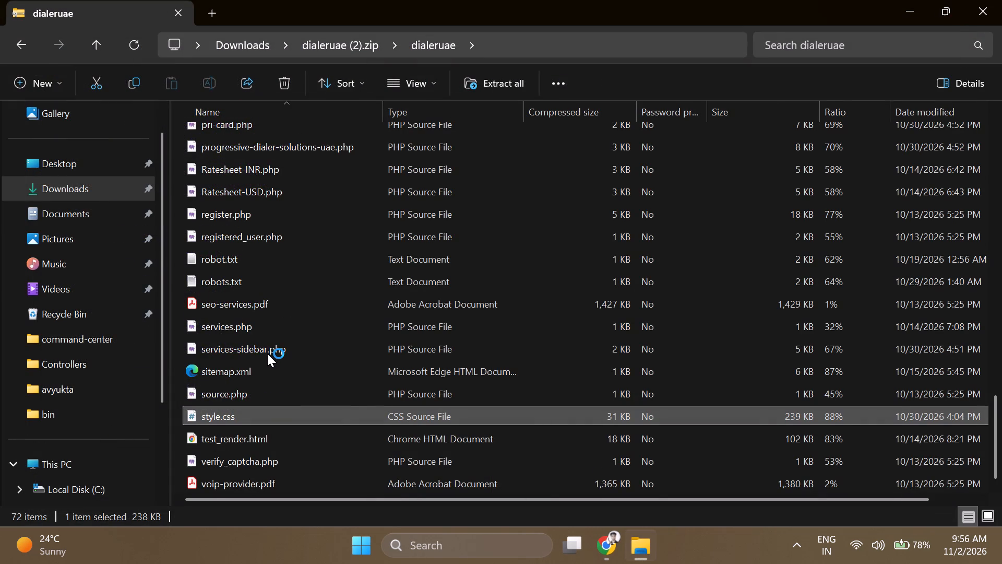
Extract dialeruae (2).zip into its own folder in Downloads.
{"action": "scroll", "coordinate": [267, 354], "scroll_direction": "right", "scroll_amount": 1}
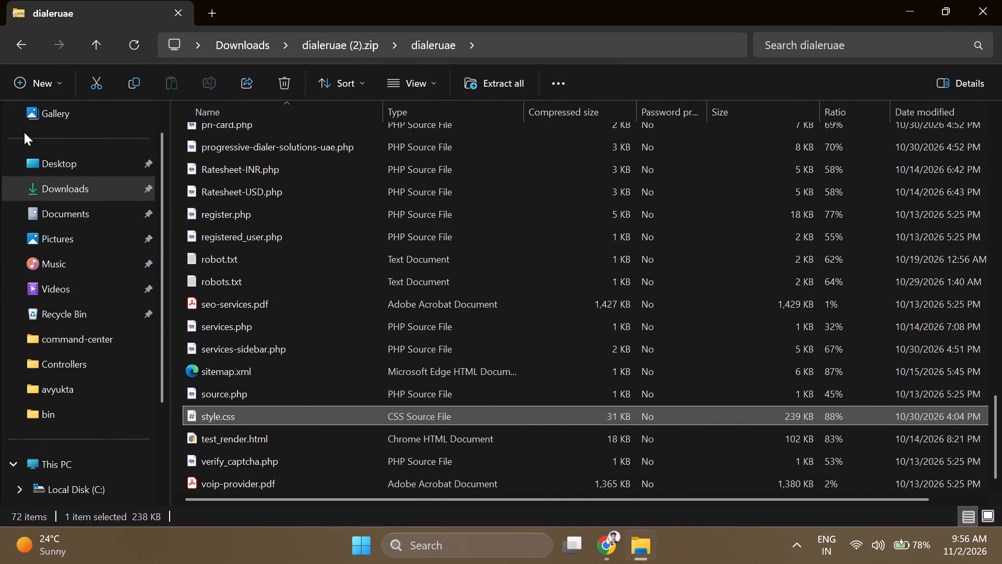
{"action": "left_click", "coordinate": [14, 47]}
{"action": "left_click", "coordinate": [14, 47]}
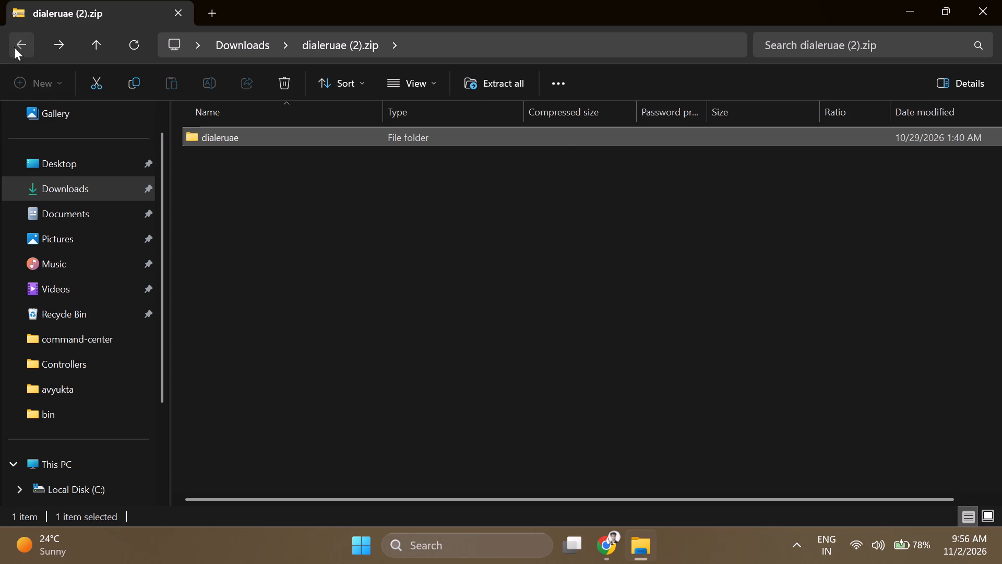
{"action": "right_click", "coordinate": [266, 155]}
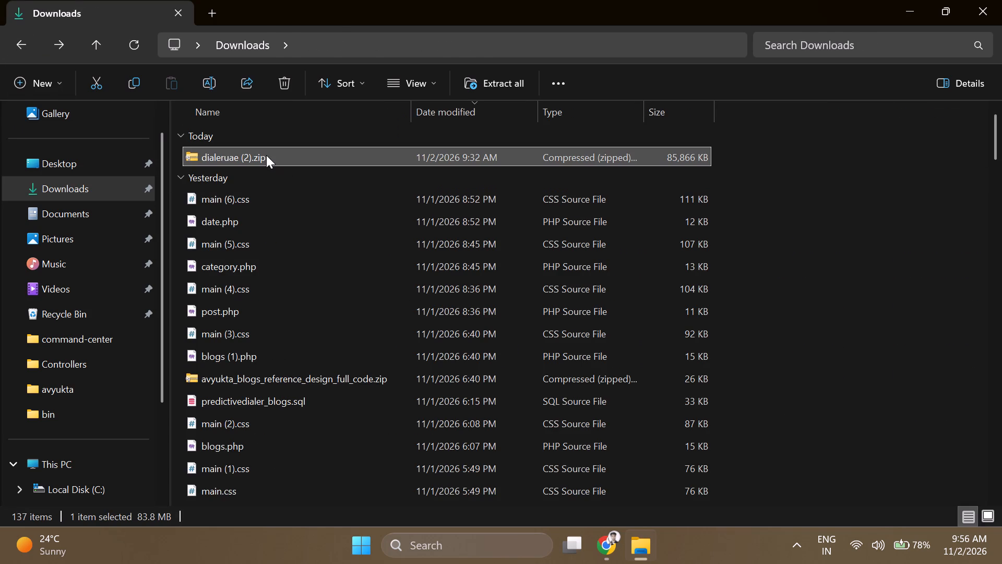
{"action": "left_click", "coordinate": [345, 217]}
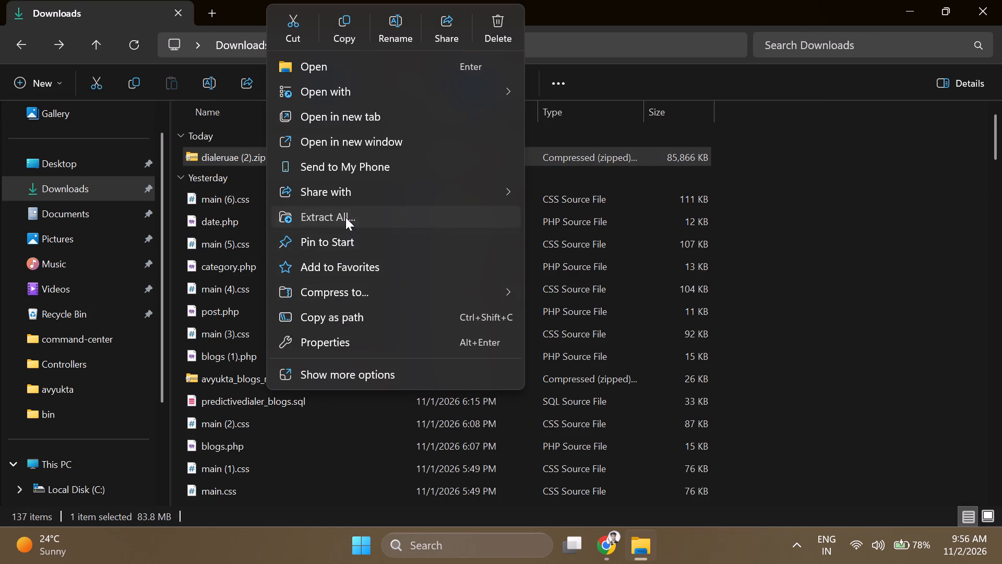
{"action": "left_click", "coordinate": [633, 433]}
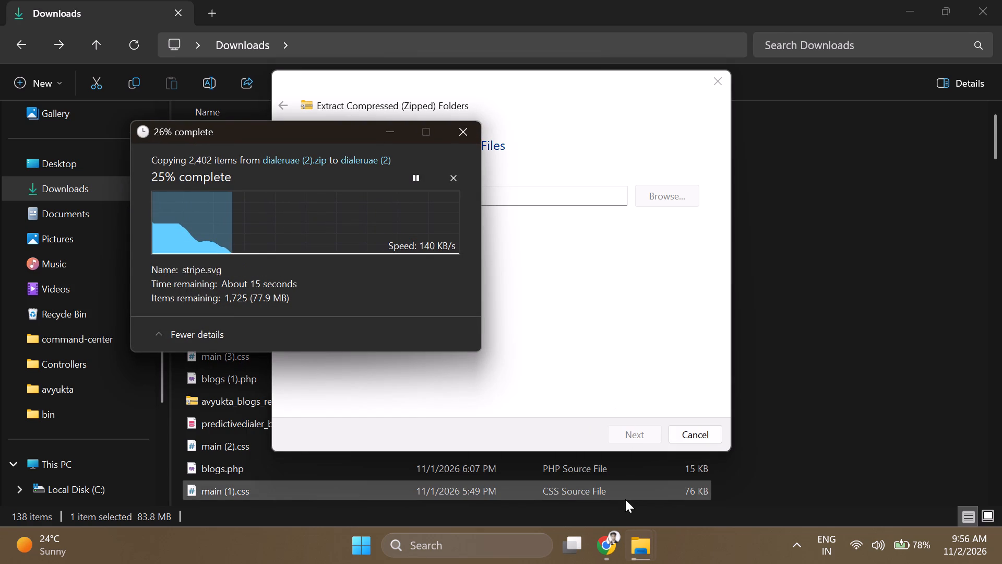
{"action": "left_click", "coordinate": [605, 542]}
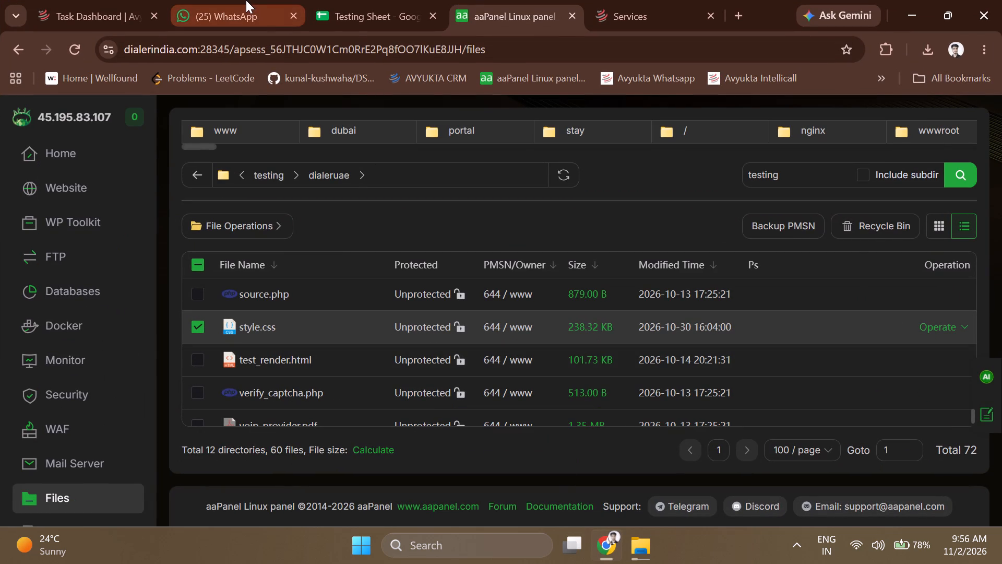
Open YouTube in a new browser tab and play the Pardes Katenda song from the Watch later playlist.
{"action": "left_click", "coordinate": [737, 16]}
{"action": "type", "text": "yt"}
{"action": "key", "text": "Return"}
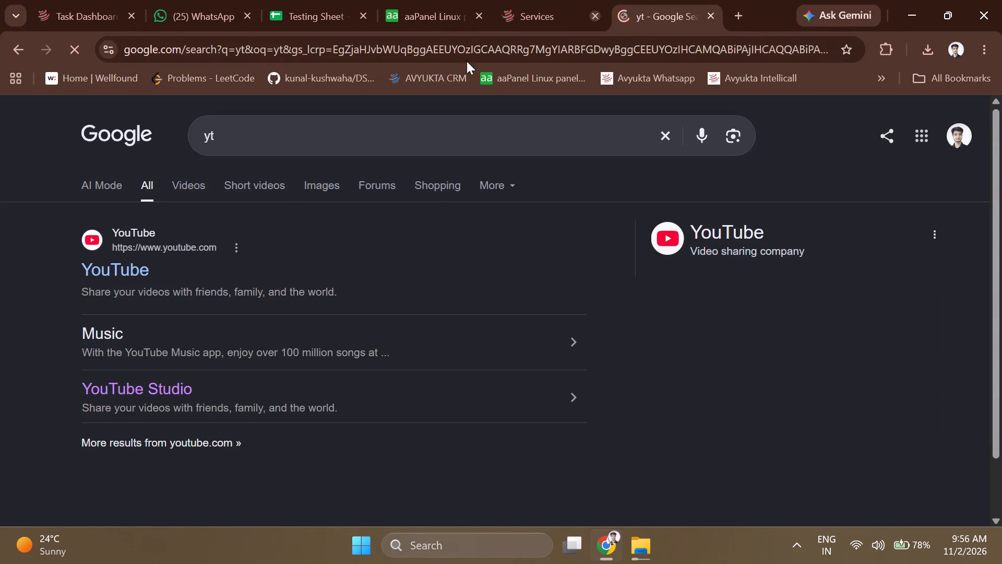
{"action": "left_click", "coordinate": [132, 262]}
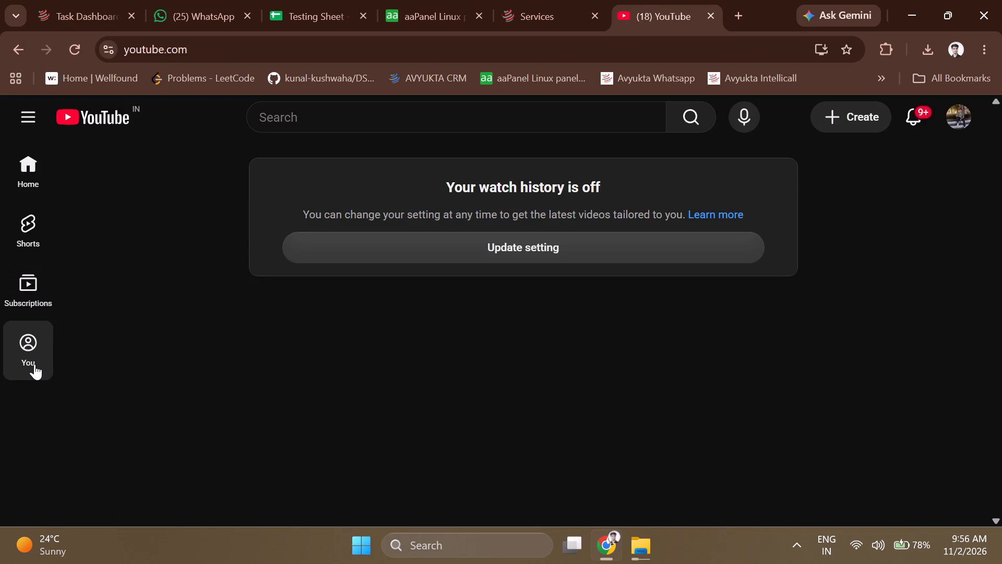
{"action": "left_click", "coordinate": [34, 364]}
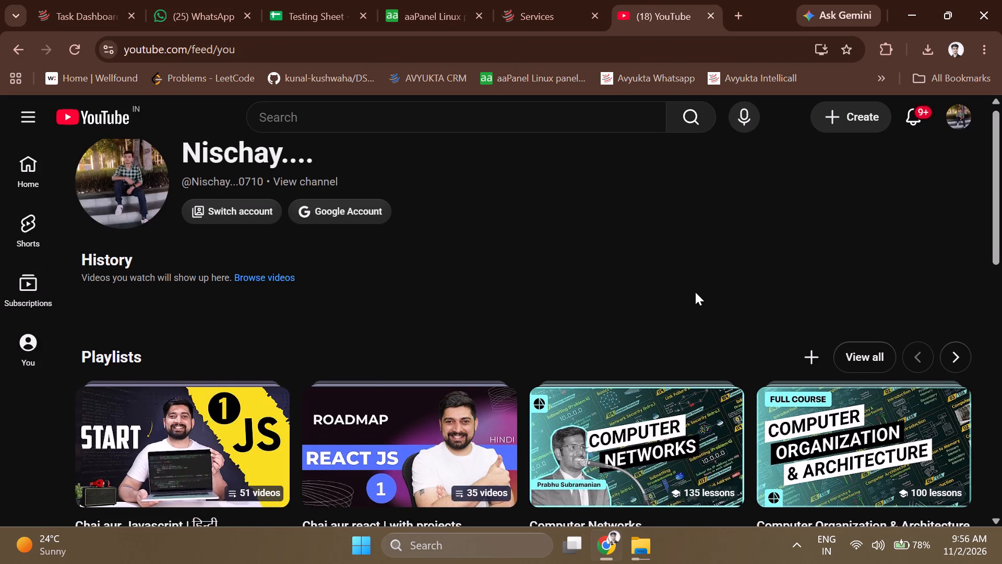
{"action": "scroll", "coordinate": [695, 292], "scroll_direction": "down", "scroll_amount": 3}
{"action": "left_click", "coordinate": [862, 397]}
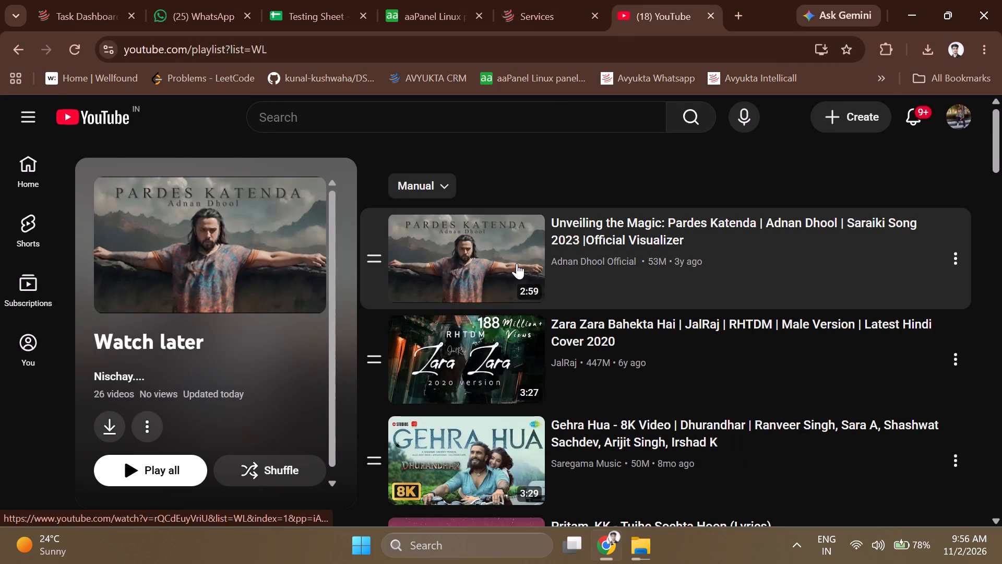
{"action": "left_click", "coordinate": [517, 263]}
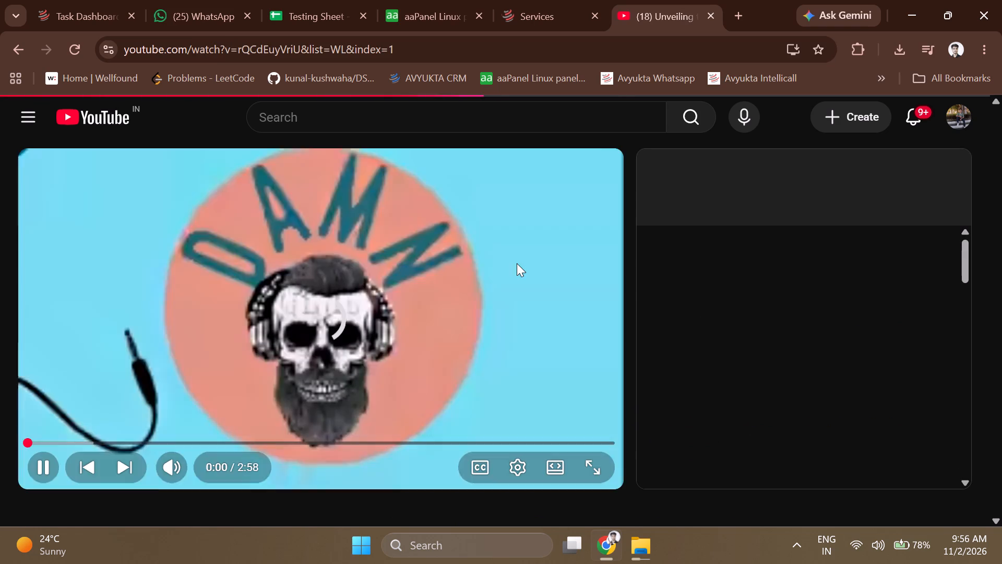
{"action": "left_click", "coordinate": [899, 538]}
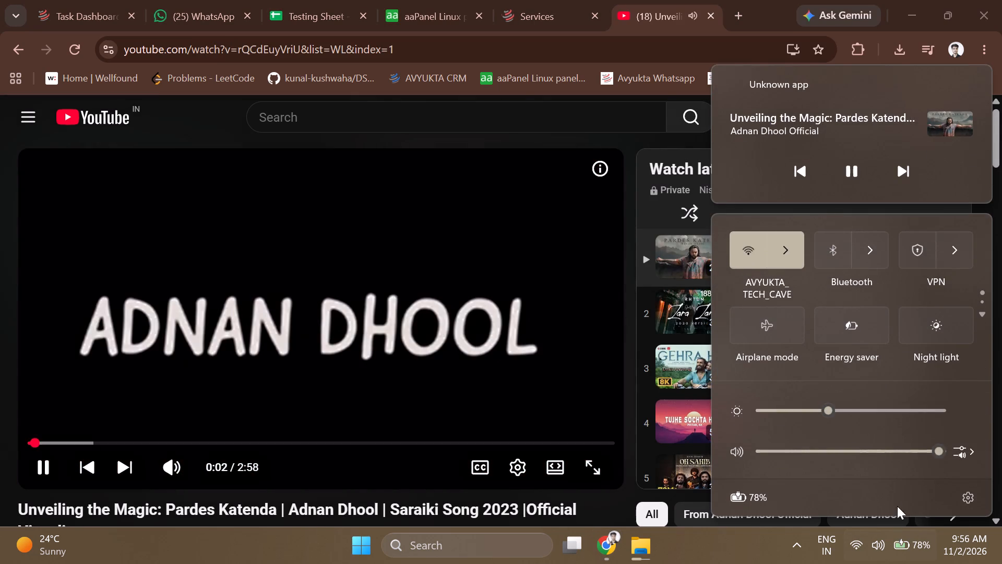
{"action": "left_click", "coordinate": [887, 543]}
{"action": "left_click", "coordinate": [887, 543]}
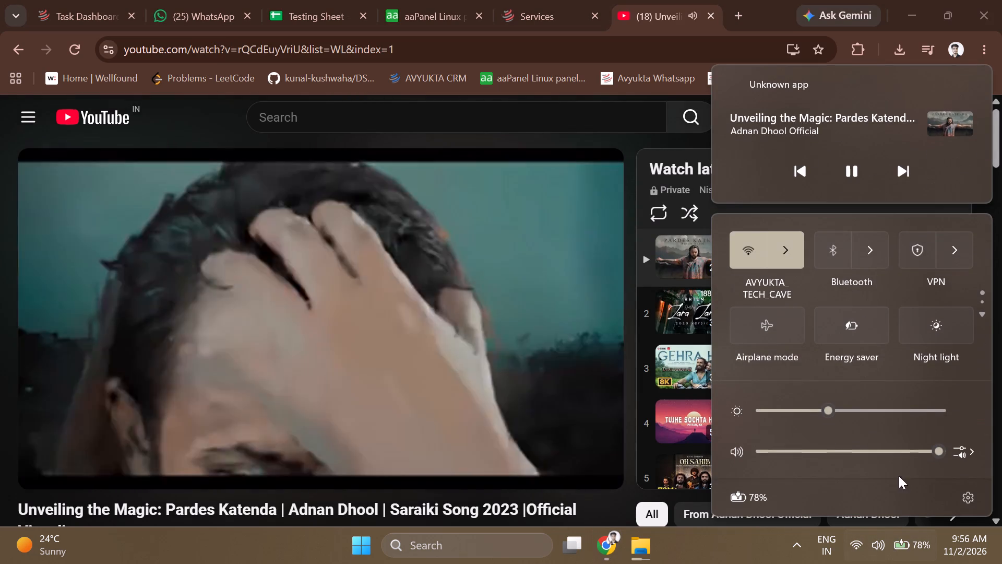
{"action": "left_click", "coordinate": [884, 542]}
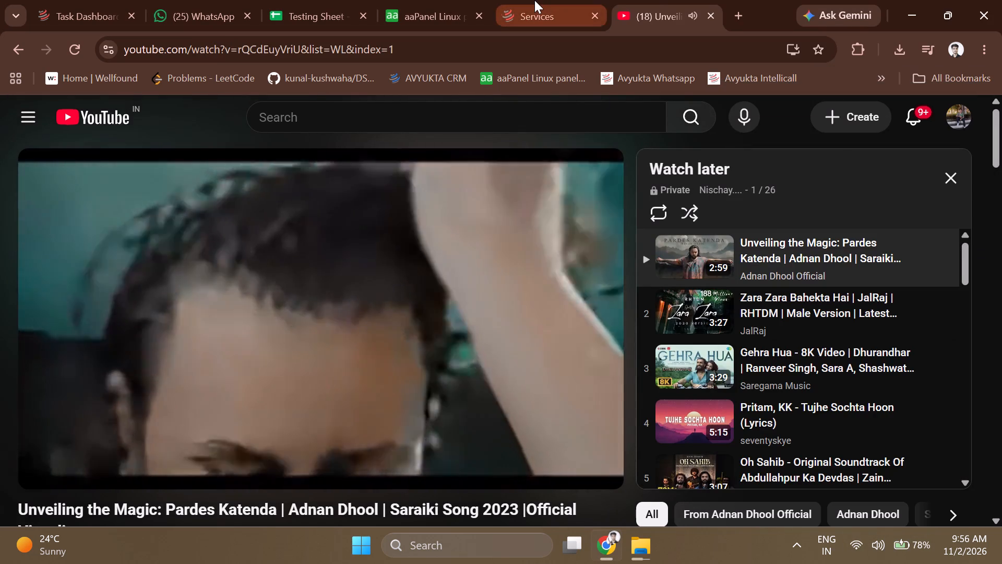
Return to the Downloads folder in File Explorer and select the extracted dialeruae (2) folder.
{"action": "left_click", "coordinate": [534, 0]}
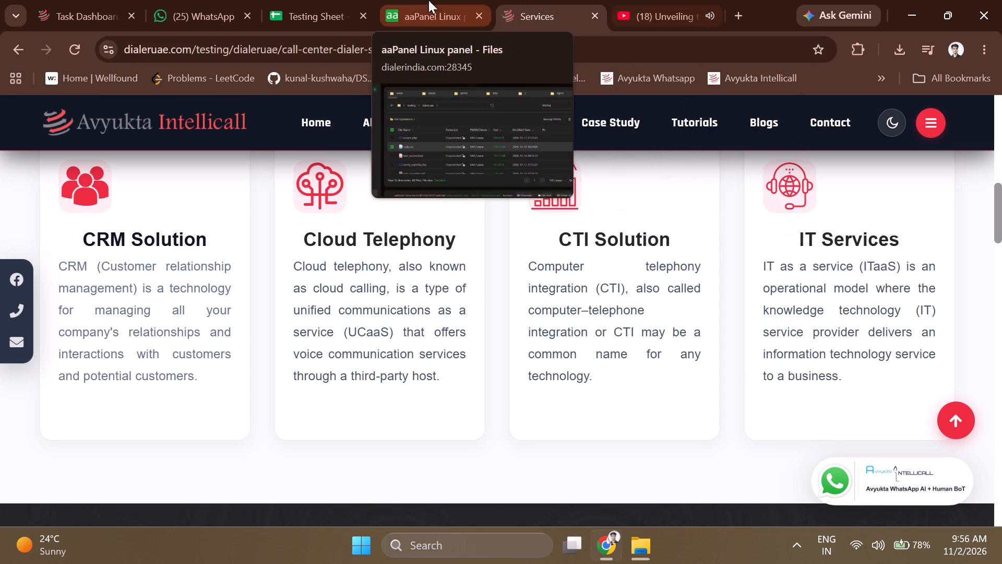
{"action": "left_click", "coordinate": [422, 1]}
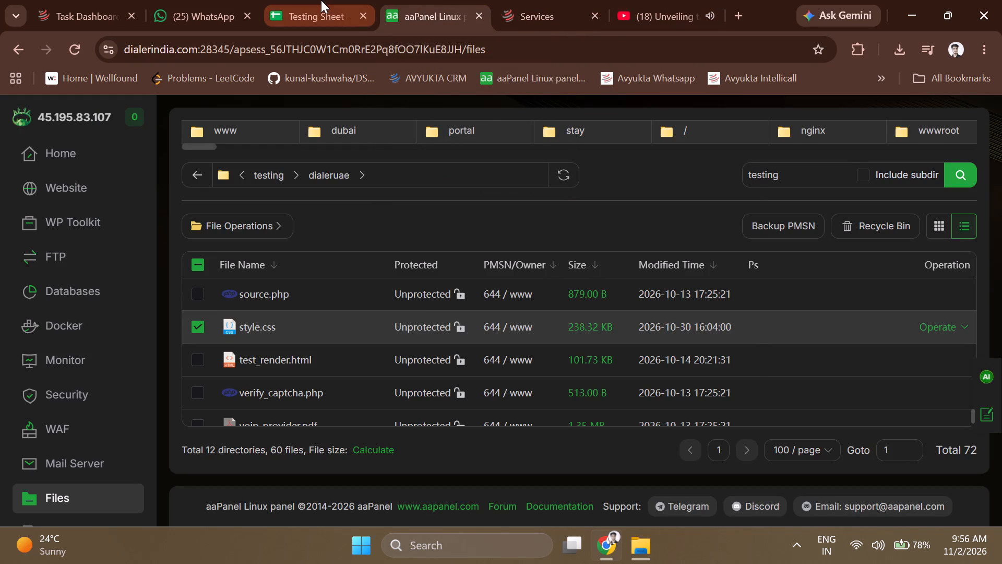
{"action": "key", "text": "alt+Tab"}
{"action": "left_click", "coordinate": [251, 177]}
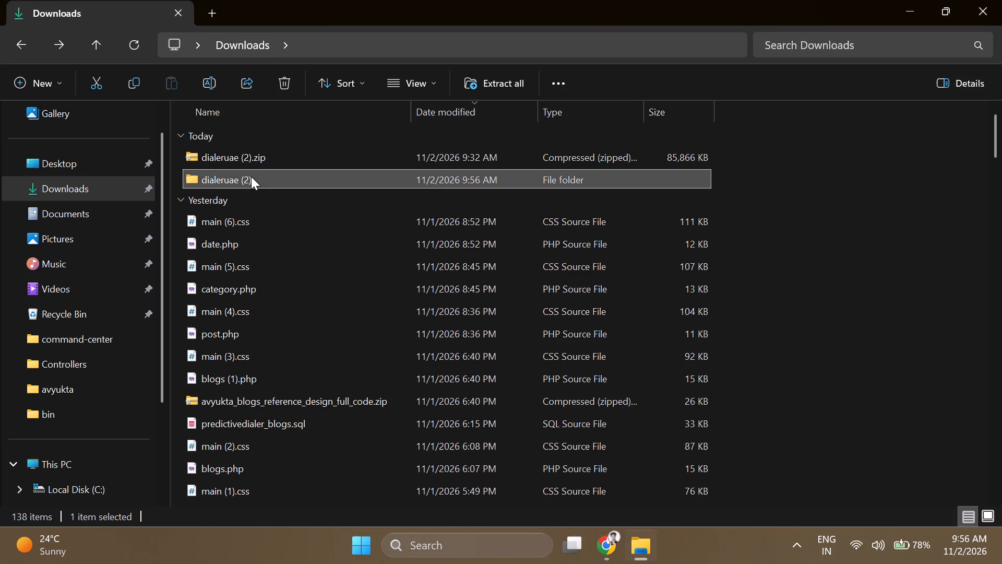
Replace all of style.css in the extracted dialeruae (2)/dialeruae folder with the copied CSS, save it and close Visual Studio Code.
{"action": "double_click", "coordinate": [251, 177]}
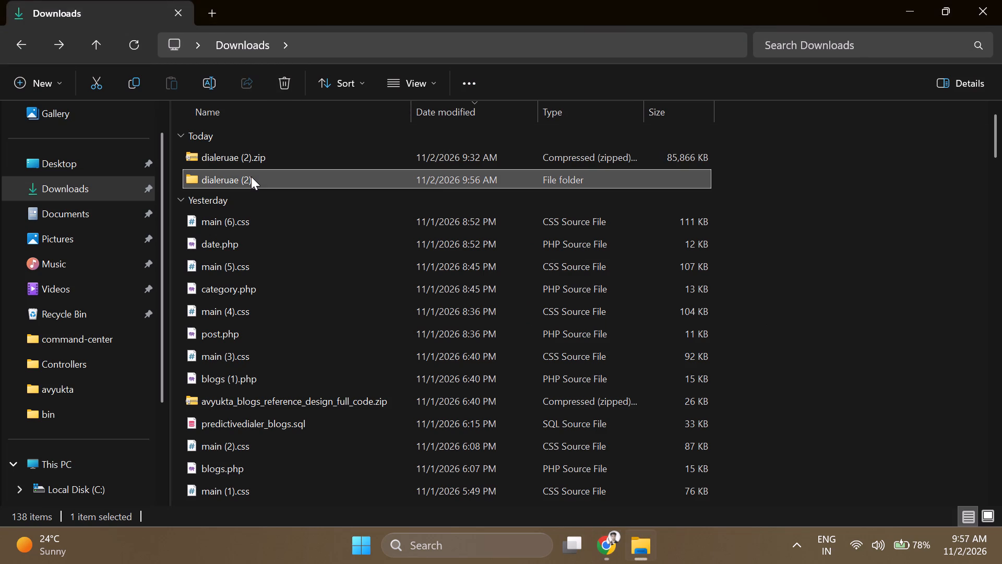
{"action": "double_click", "coordinate": [245, 161]}
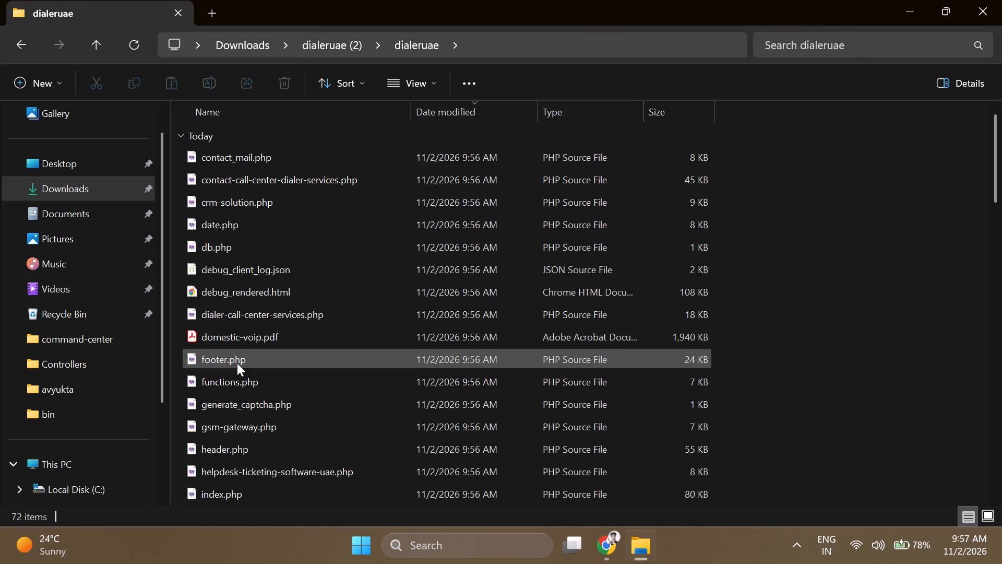
{"action": "scroll", "coordinate": [237, 363], "scroll_direction": "down", "scroll_amount": 15}
{"action": "scroll", "coordinate": [263, 279], "scroll_direction": "up", "scroll_amount": 2}
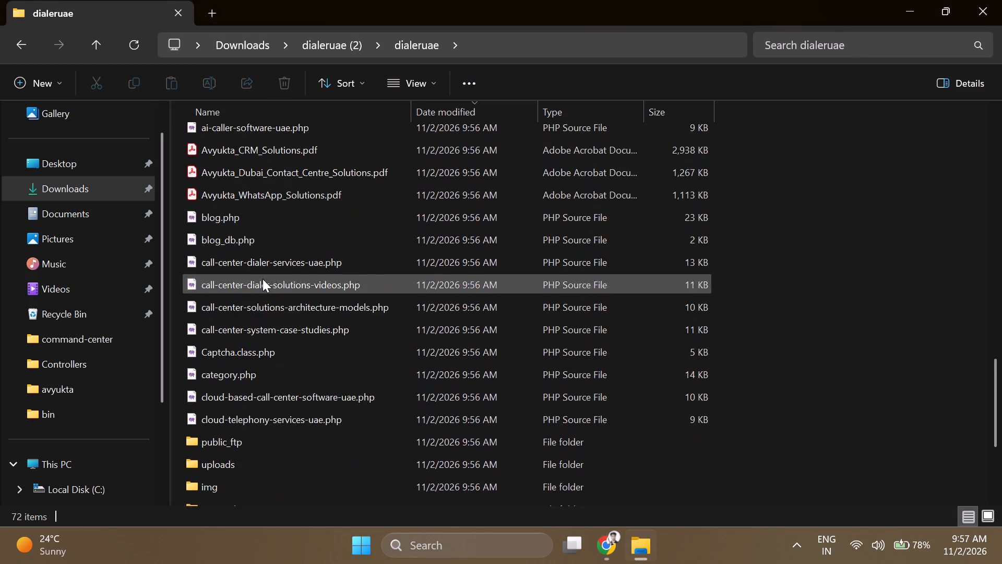
{"action": "scroll", "coordinate": [263, 279], "scroll_direction": "up", "scroll_amount": 4}
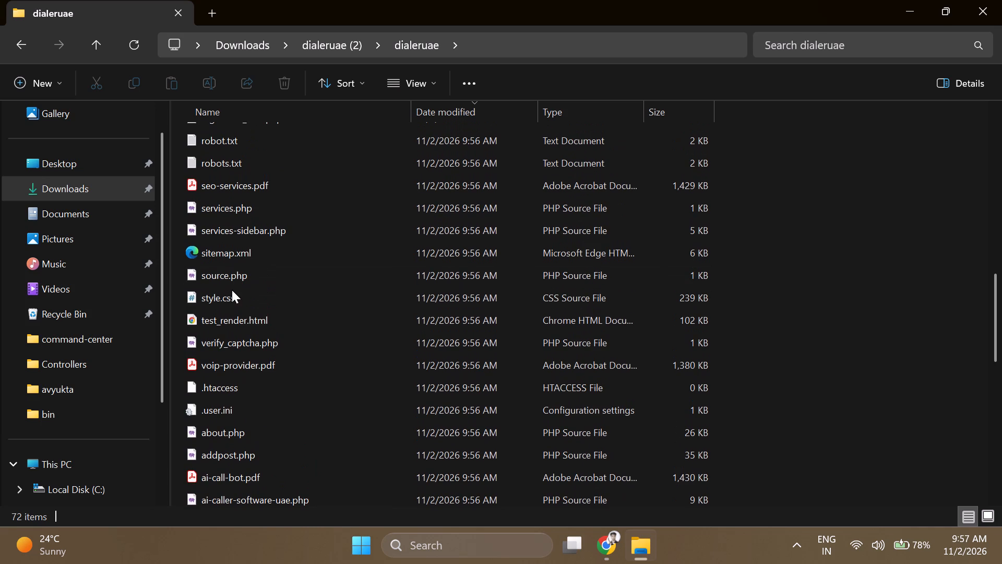
{"action": "double_click", "coordinate": [230, 296]}
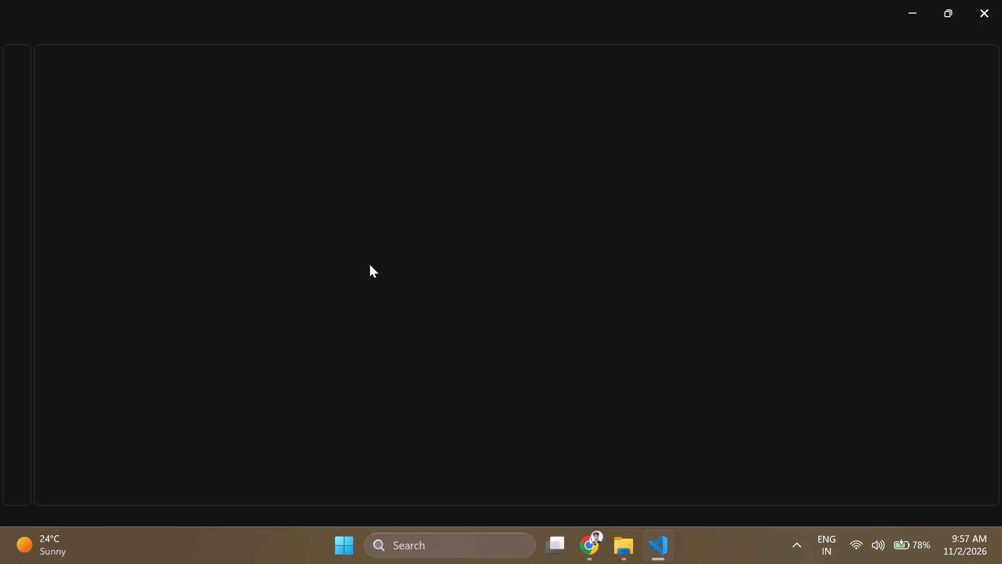
{"action": "left_click", "coordinate": [375, 223]}
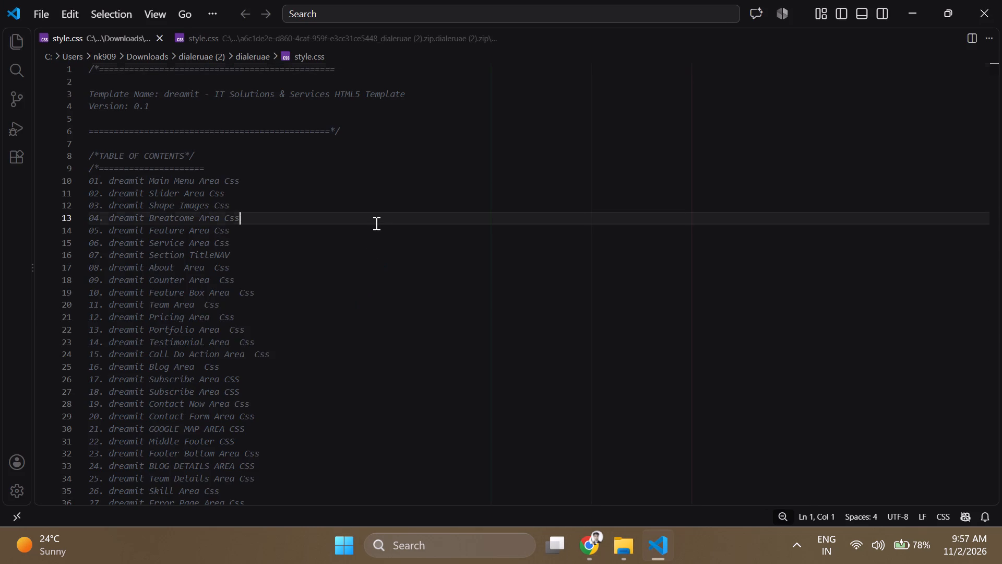
{"action": "key", "text": "ctrl+a"}
{"action": "key", "text": "ctrl+v"}
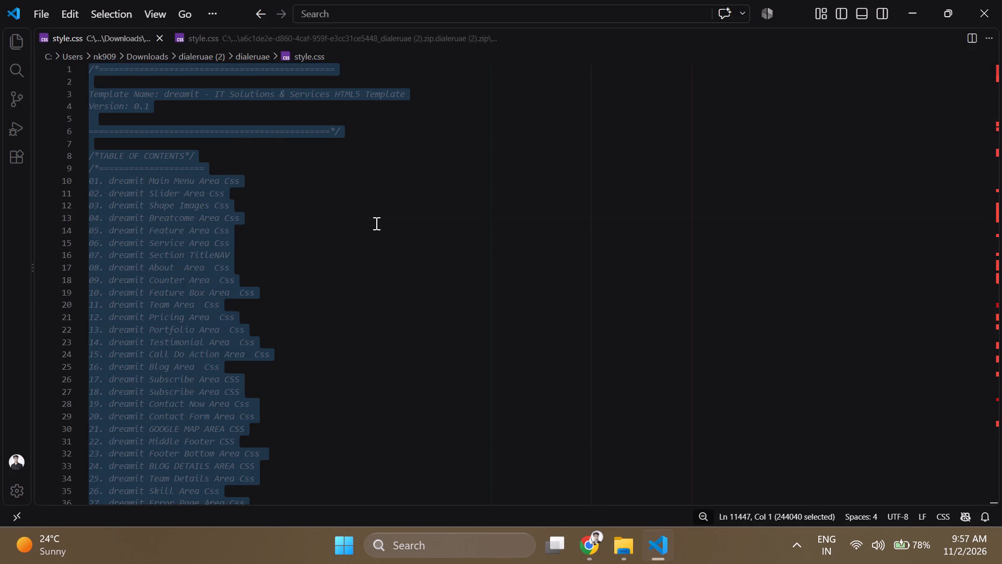
{"action": "key", "text": "ctrl+s"}
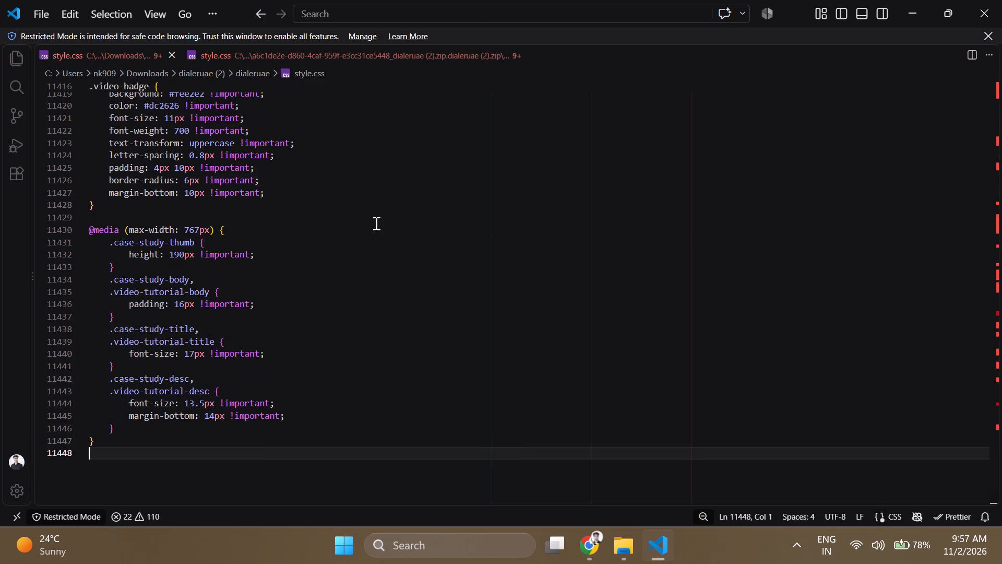
{"action": "left_click", "coordinate": [1001, 0]}
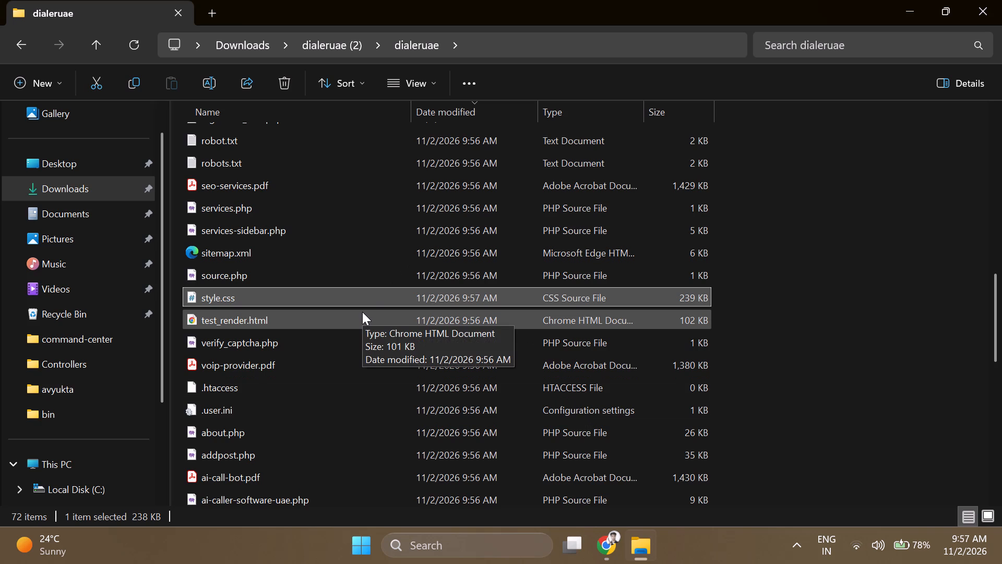
Move the extracted dialeruae (2) folder from Downloads to the desktop.
{"action": "left_click", "coordinate": [18, 50]}
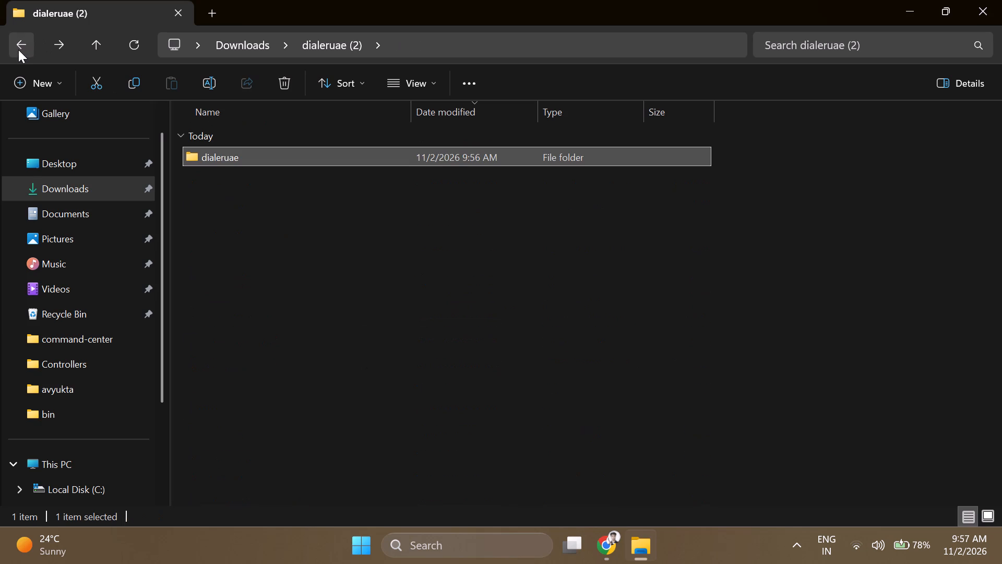
{"action": "left_click", "coordinate": [20, 48]}
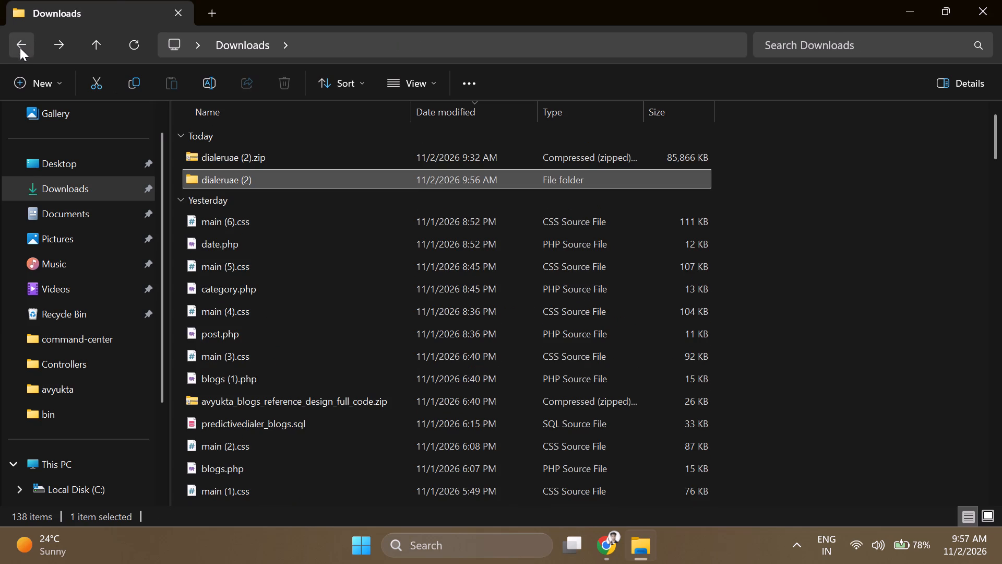
{"action": "left_click", "coordinate": [950, 0]}
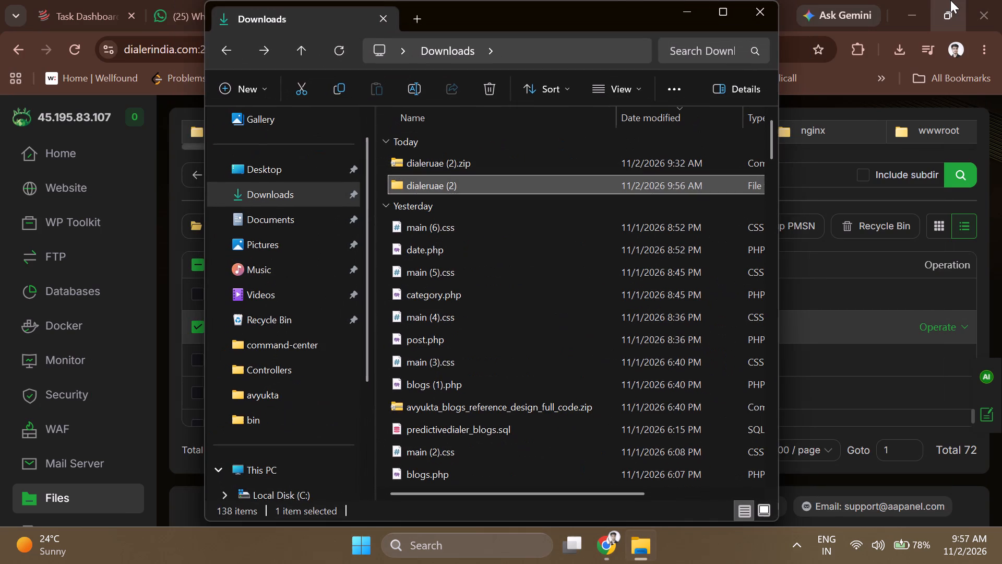
{"action": "left_click", "coordinate": [908, 23]}
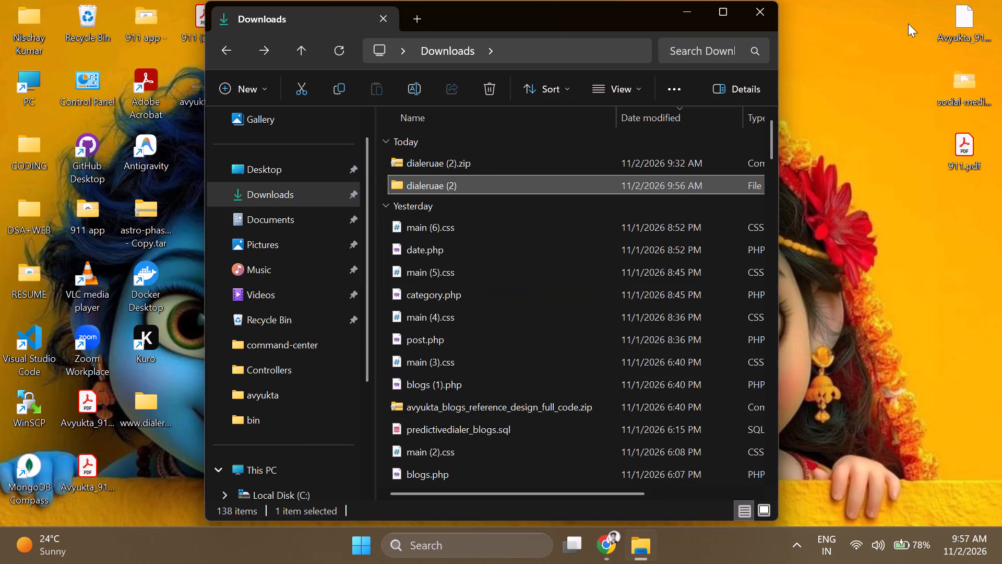
{"action": "left_click_drag", "start_coordinate": [420, 182], "coordinate": [96, 319]}
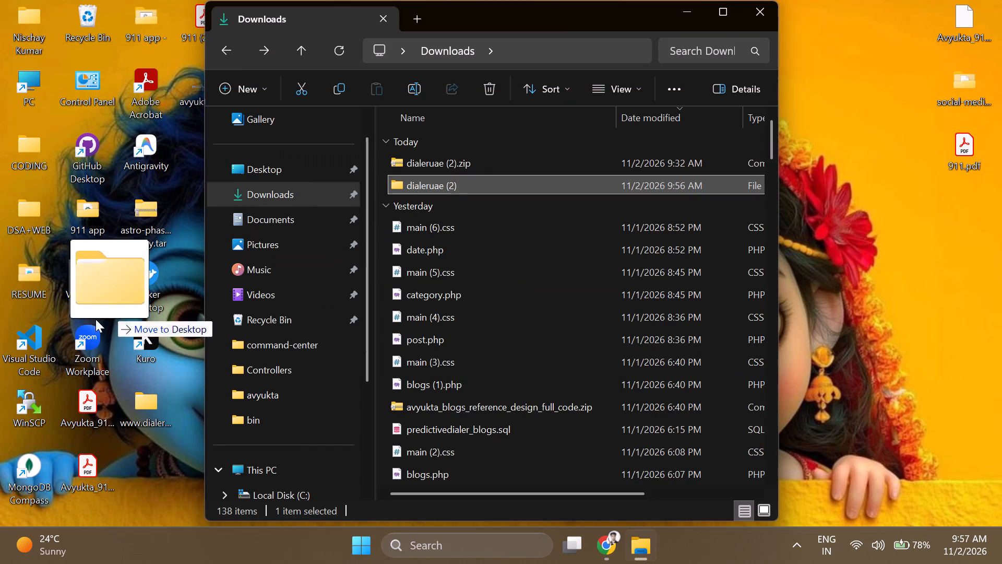